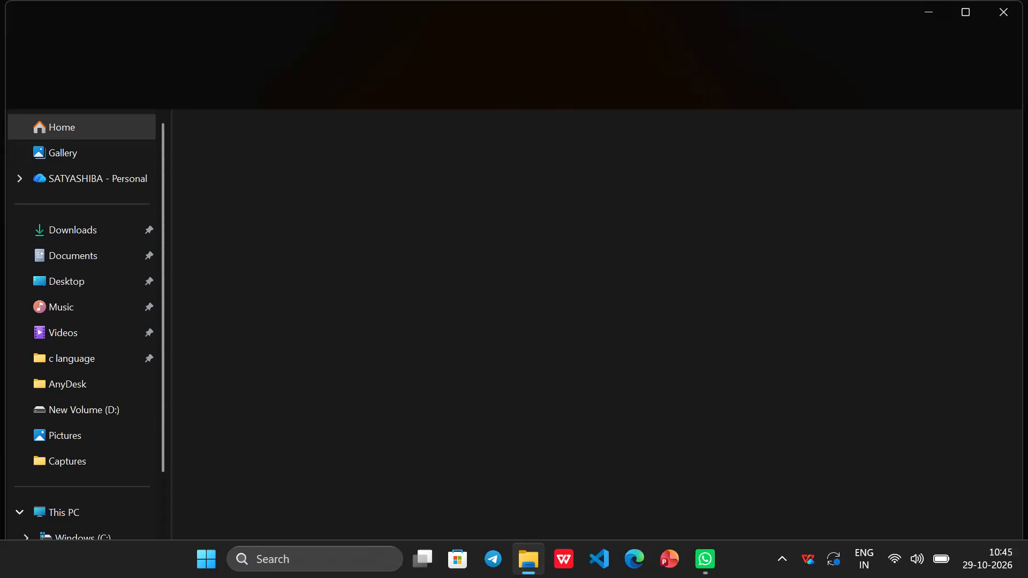
Open DSA Presentation from the Downloads folder.
left_click(71, 233)
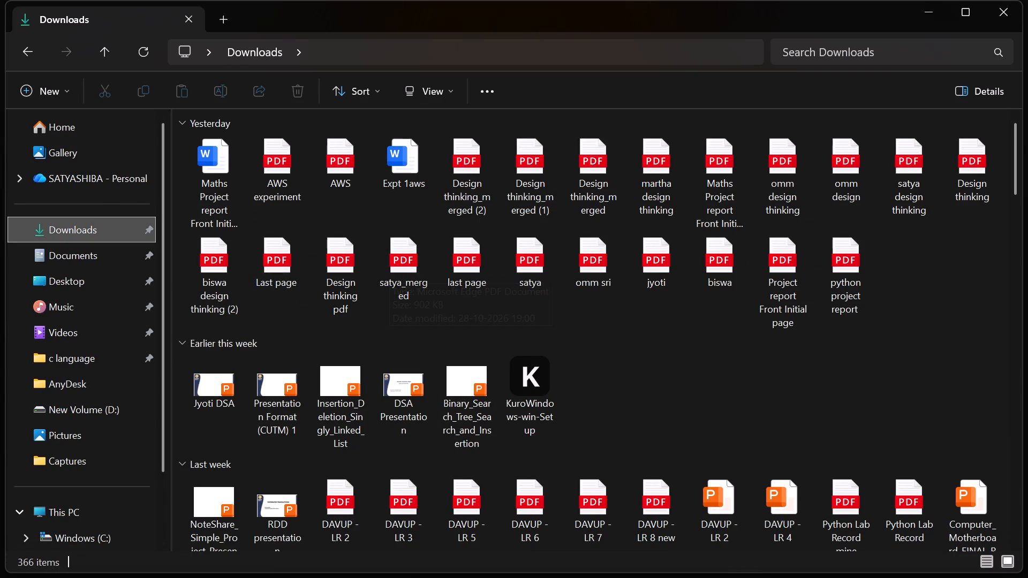
left_click(385, 407)
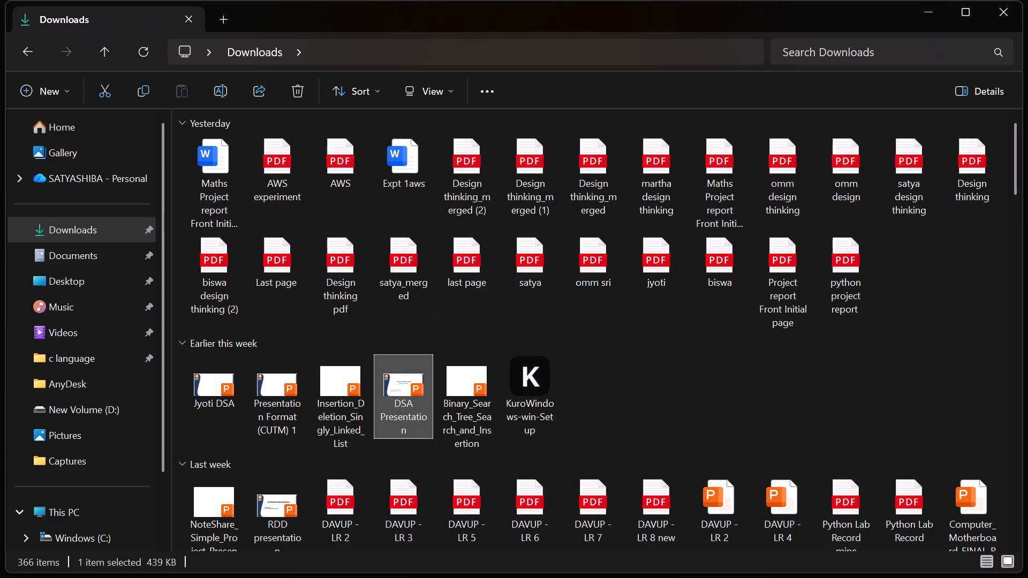
key("Return")
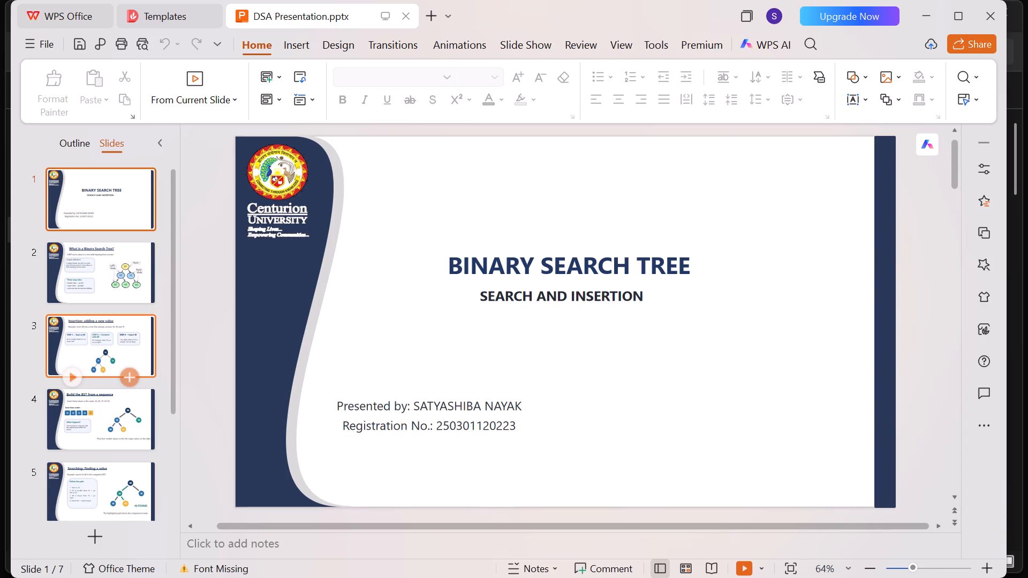
Look through the DSA Presentation slides, examining the binary search tree definition, insertion and searching slides.
scroll(105, 333, "down", 3)
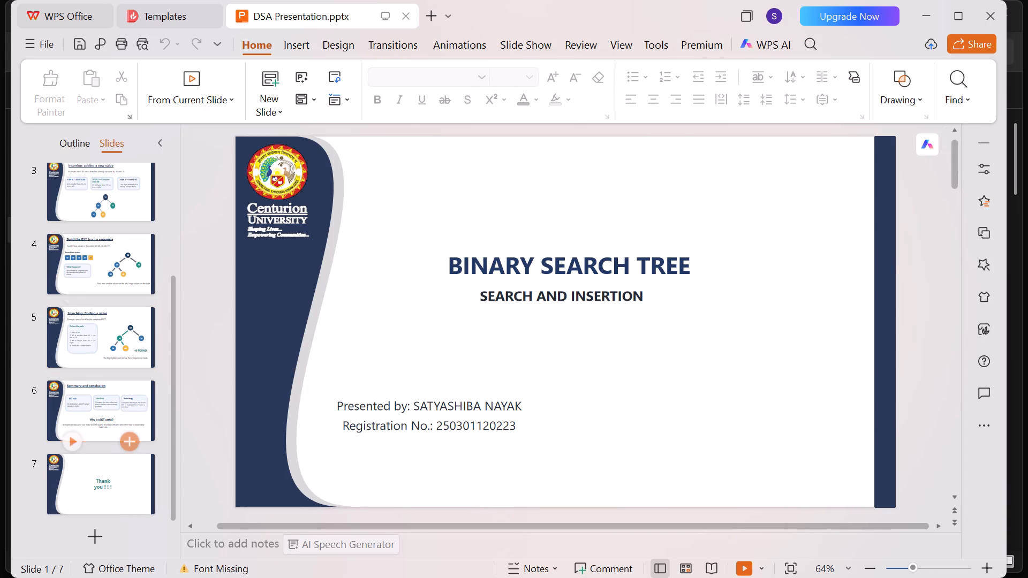
left_click(82, 407)
left_click(92, 323)
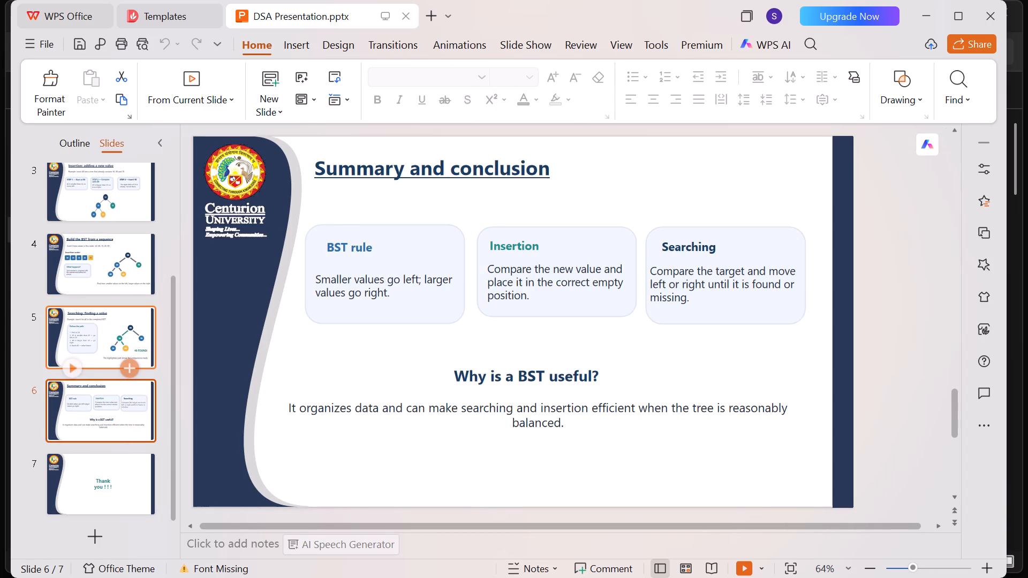
left_click(84, 248)
left_click(95, 198)
scroll(95, 198, "up", 3)
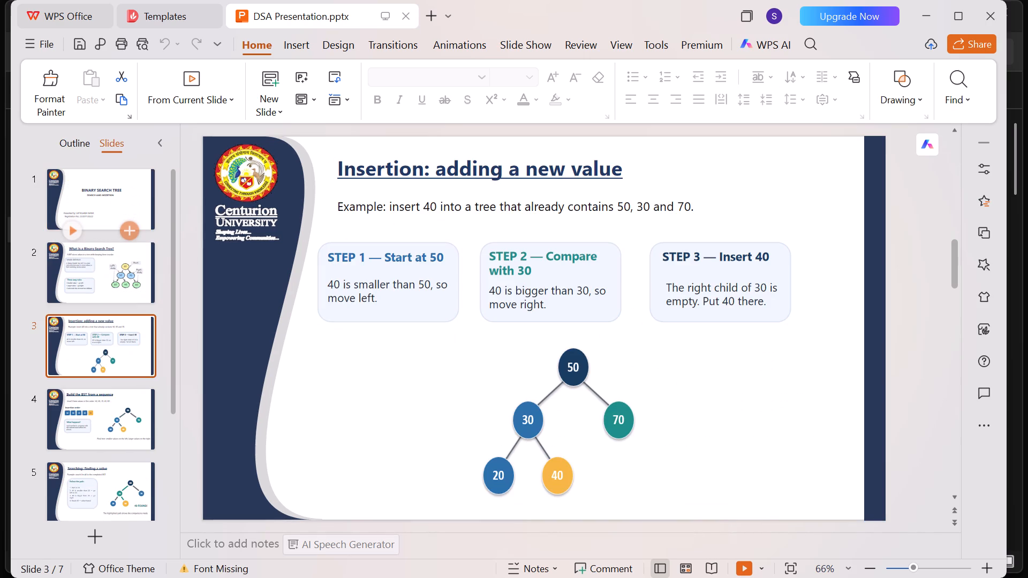
scroll(95, 198, "up", 2)
left_click(79, 282)
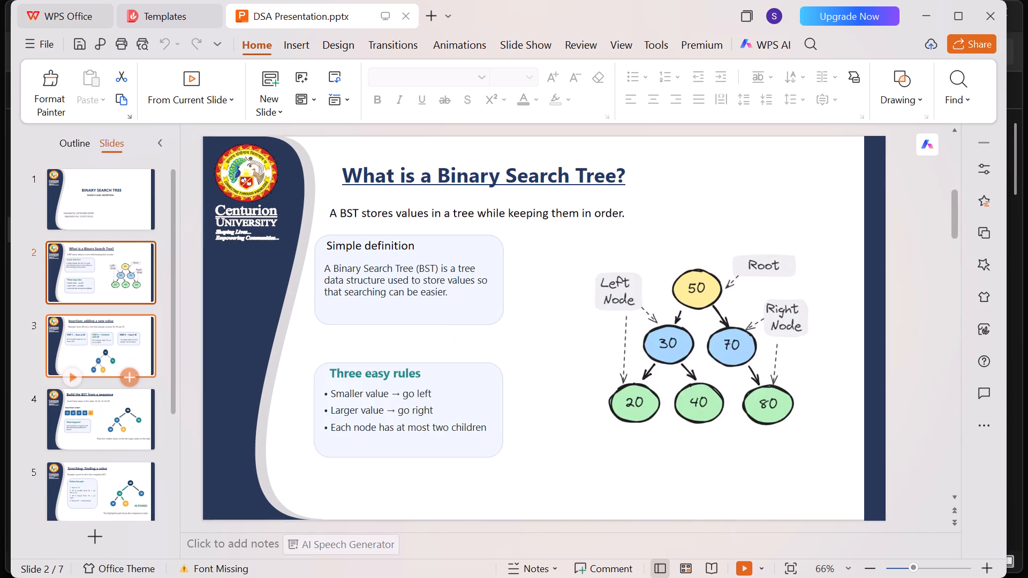
left_click(81, 337)
scroll(81, 337, "down", 3)
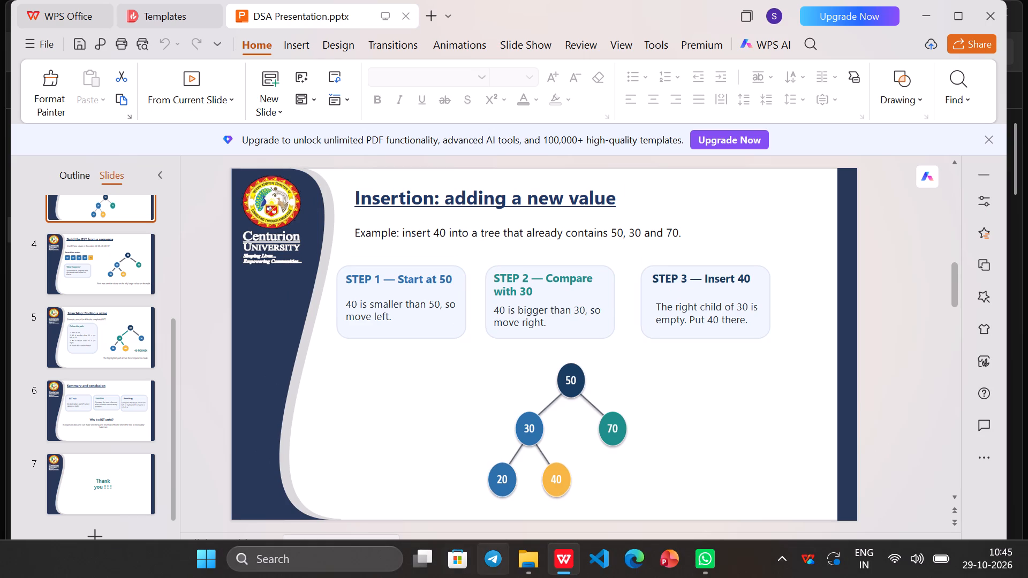
Open Insertion_Deletion_Singly_Linked_List from the Downloads folder, view its title slide and minimize the window.
left_click(531, 568)
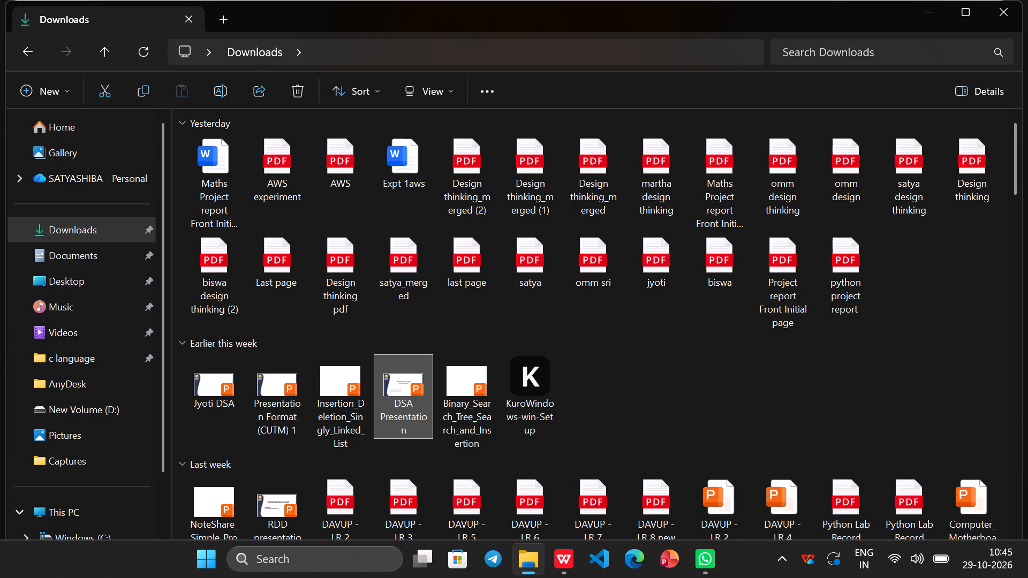
triple_click(323, 387)
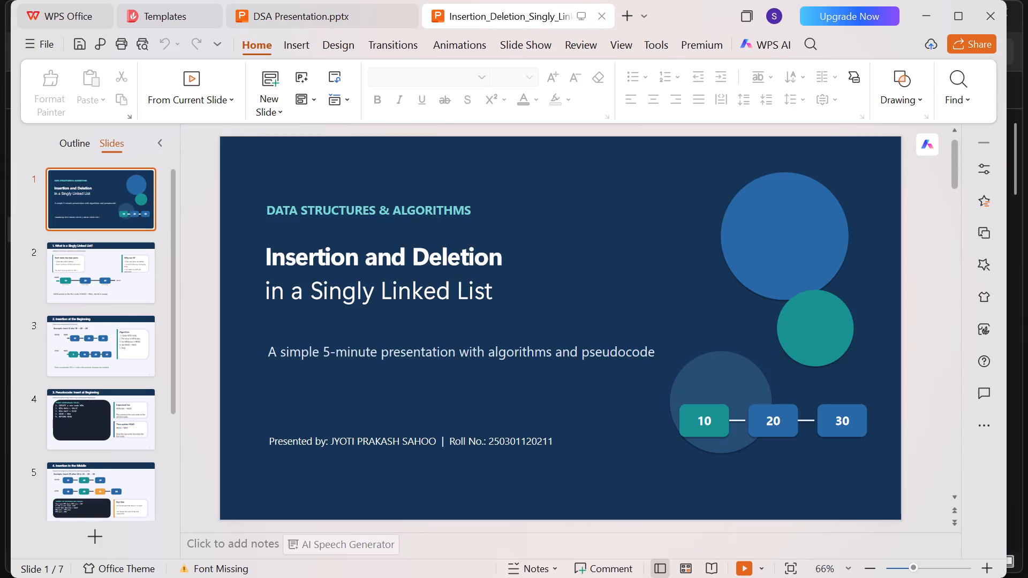
left_click(929, 16)
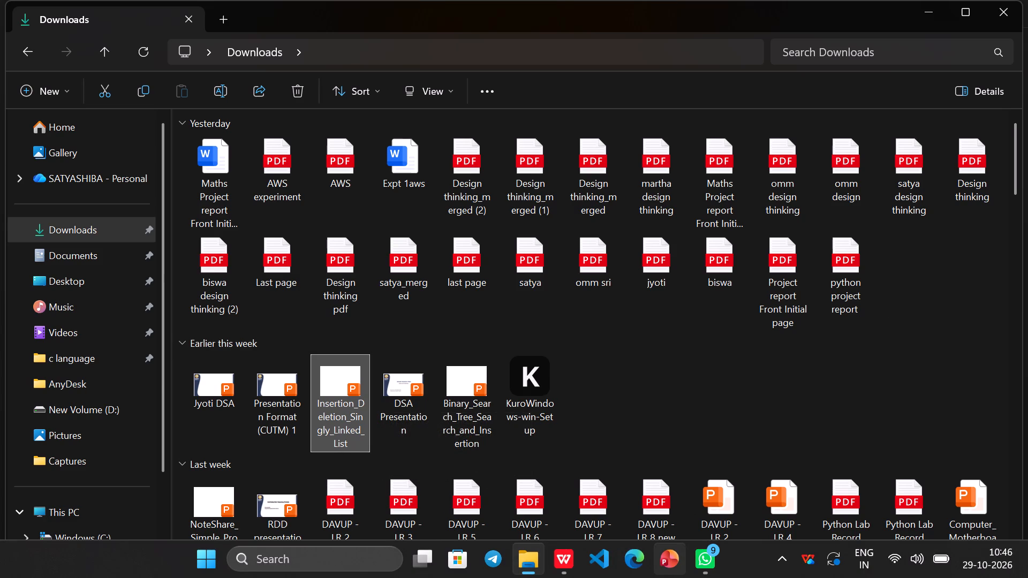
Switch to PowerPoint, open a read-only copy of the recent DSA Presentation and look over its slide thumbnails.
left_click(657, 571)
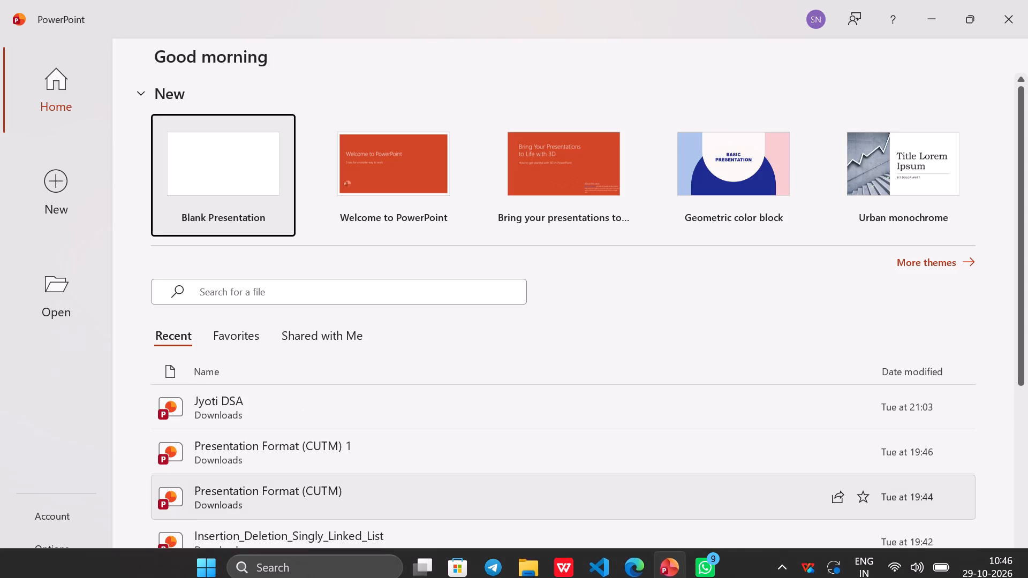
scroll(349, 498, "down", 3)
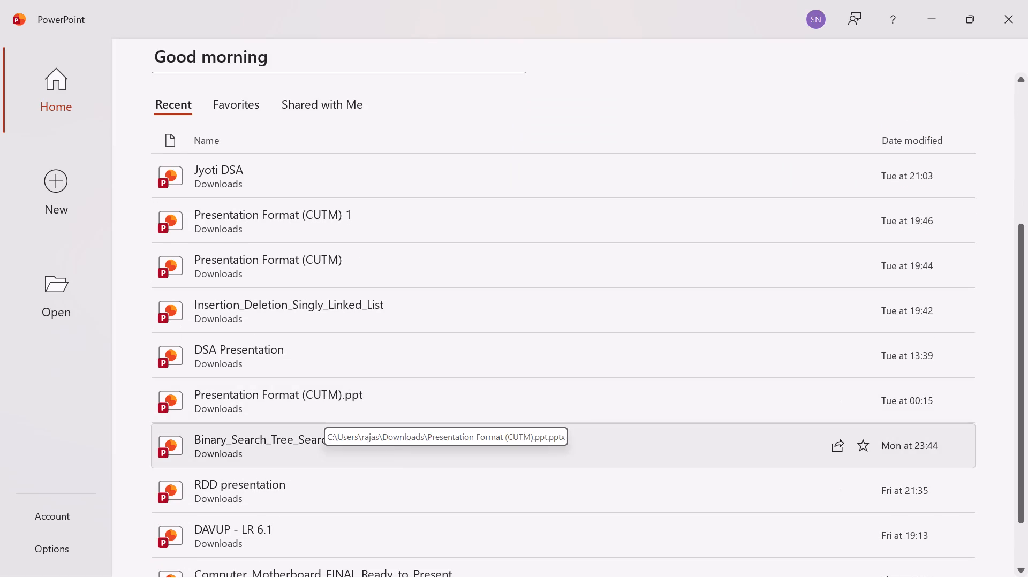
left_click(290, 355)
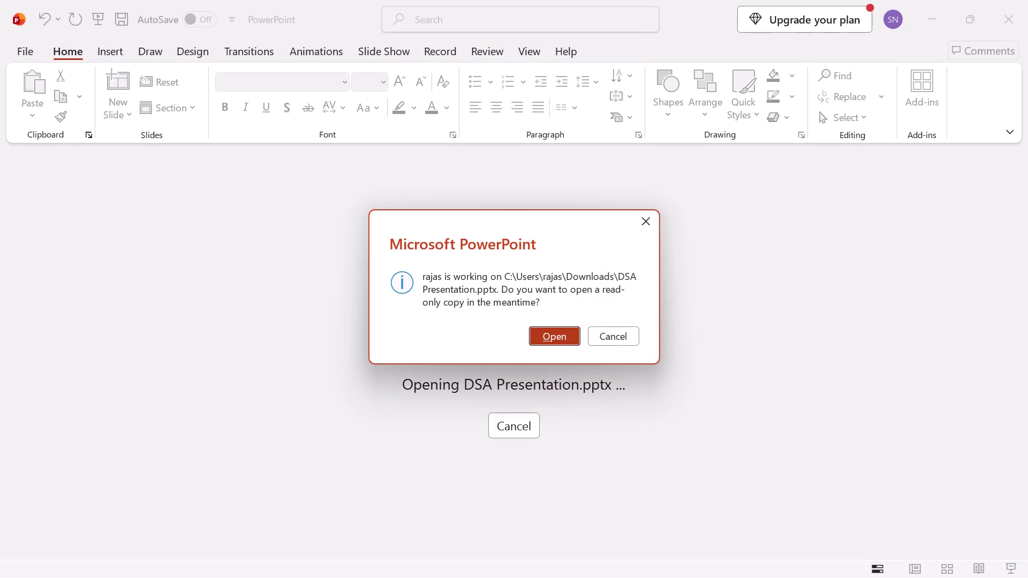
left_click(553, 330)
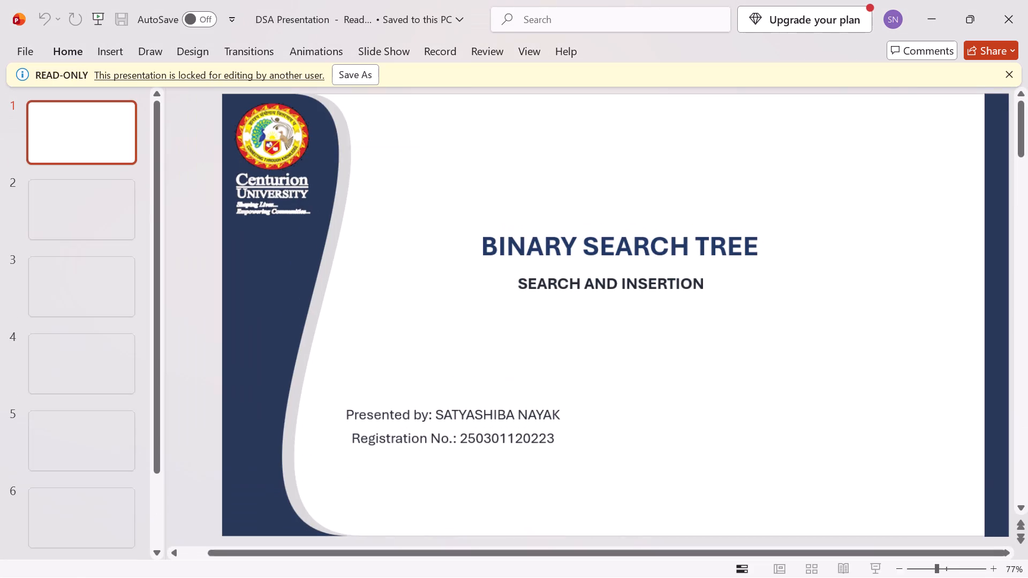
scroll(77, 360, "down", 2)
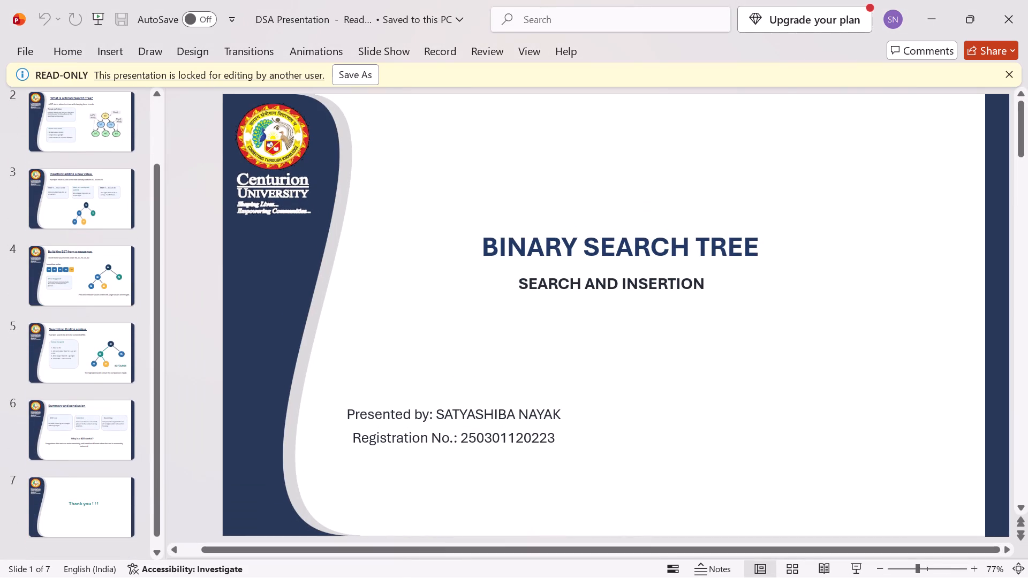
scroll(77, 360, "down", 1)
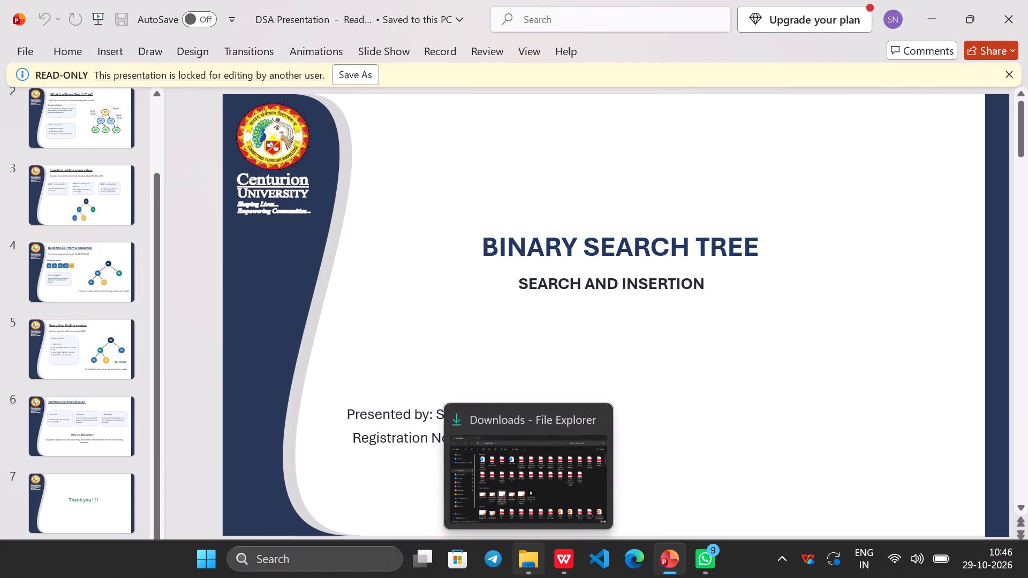
Close DSA Presentation in WPS Office and close its read-only copy in PowerPoint.
left_click(557, 556)
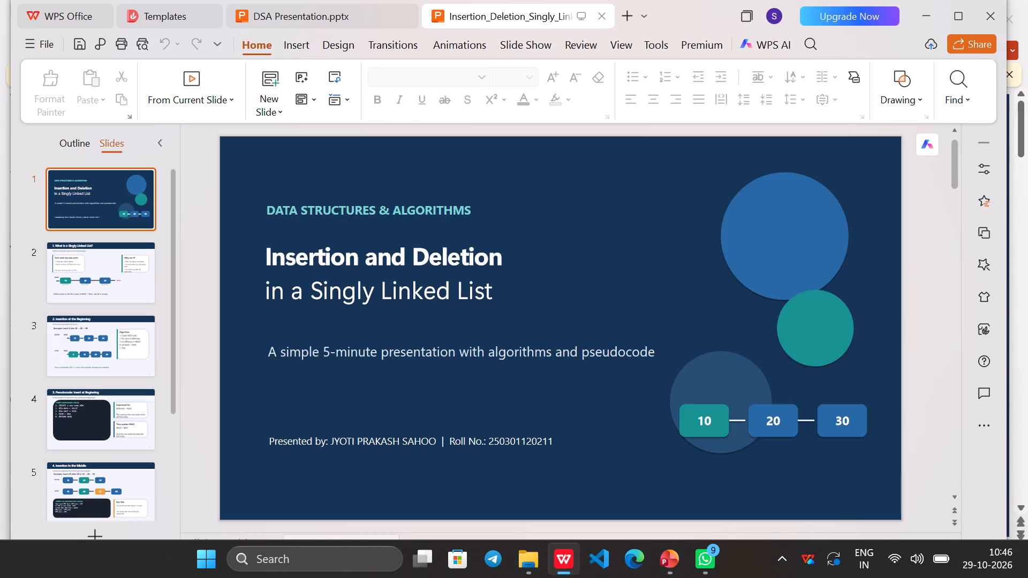
left_click(333, 0)
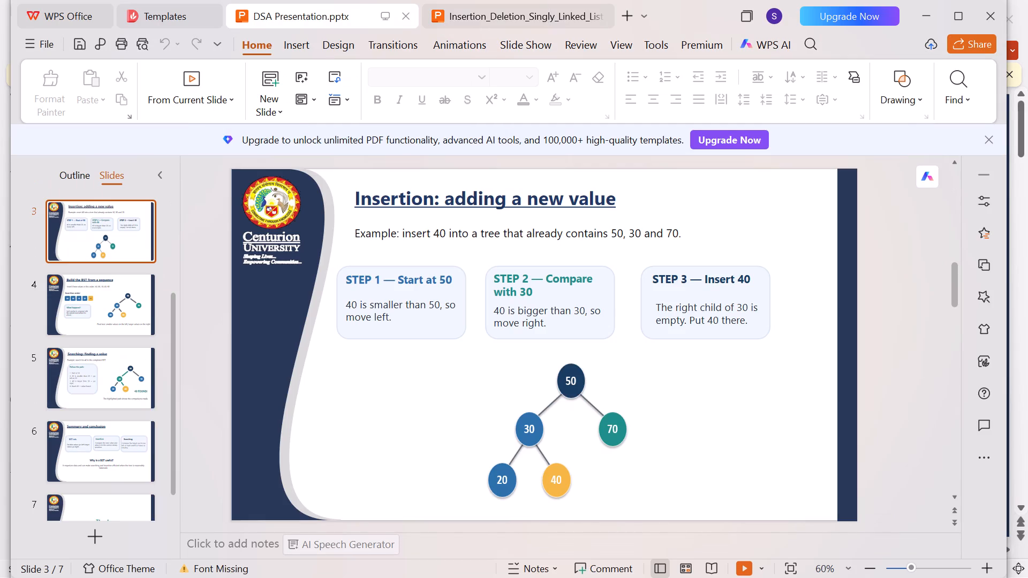
left_click(408, 11)
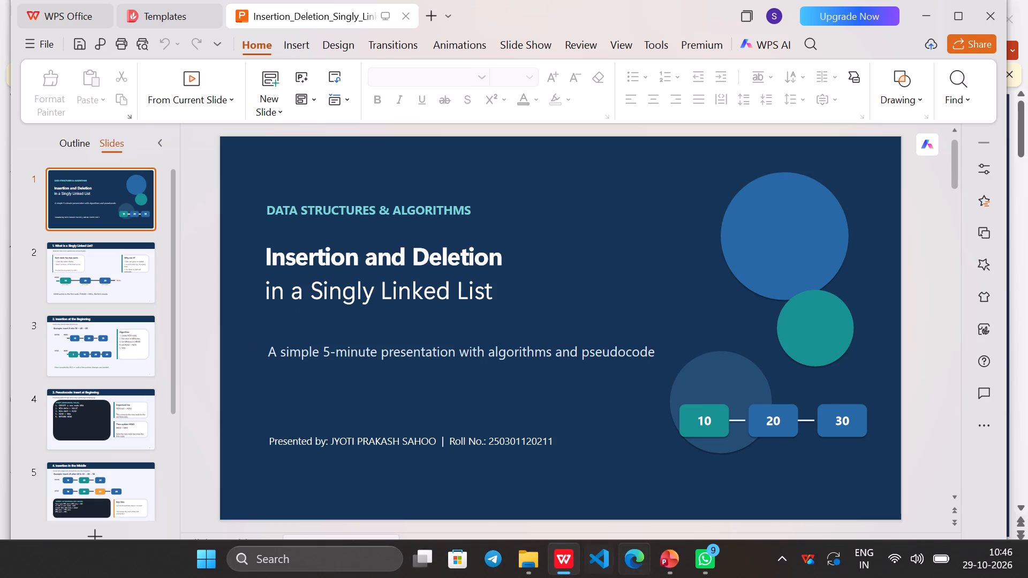
left_click(665, 557)
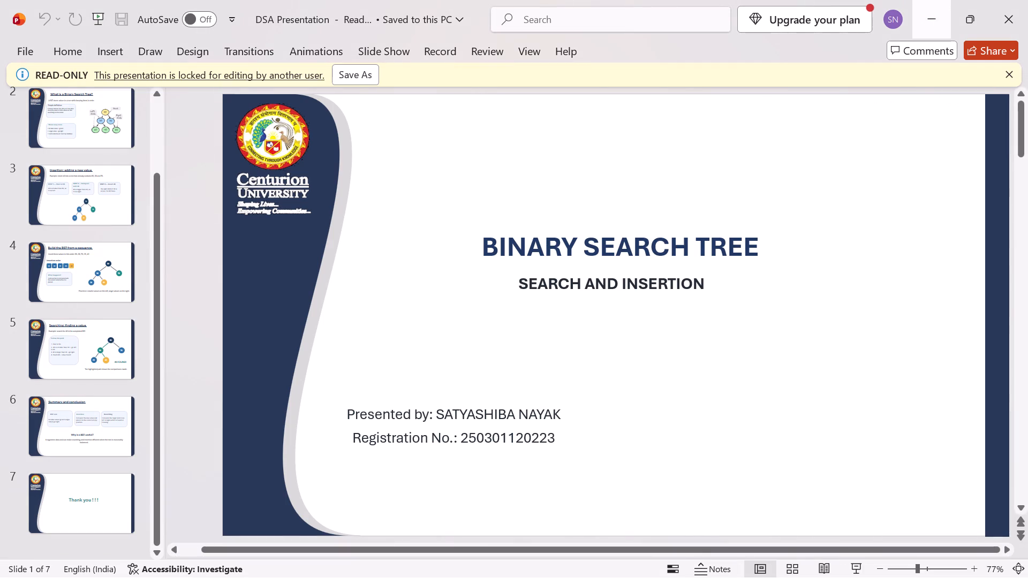
left_click(1009, 21)
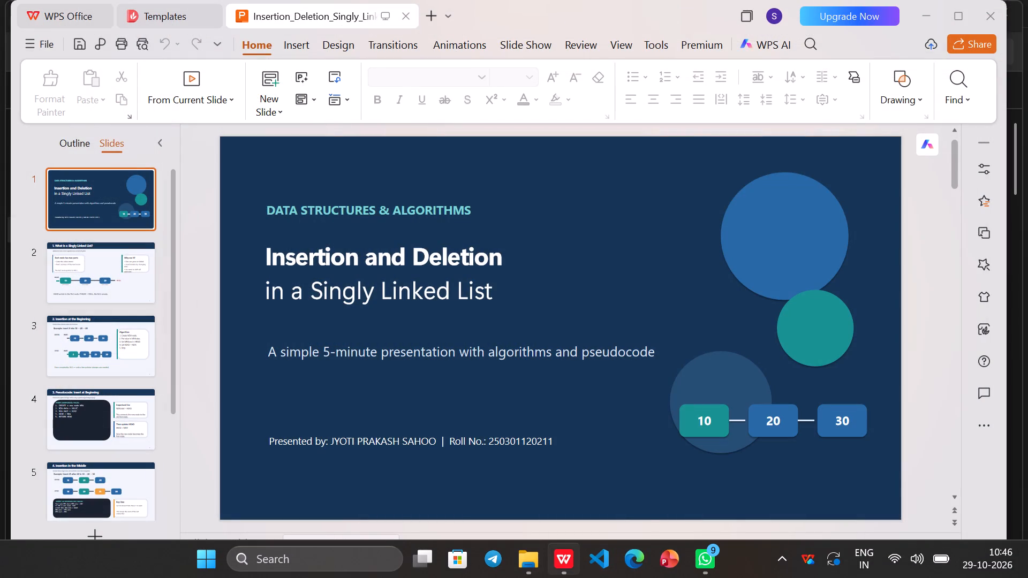
Open DSA Presentation from the Downloads folder with PowerPoint instead of the default program.
left_click(521, 558)
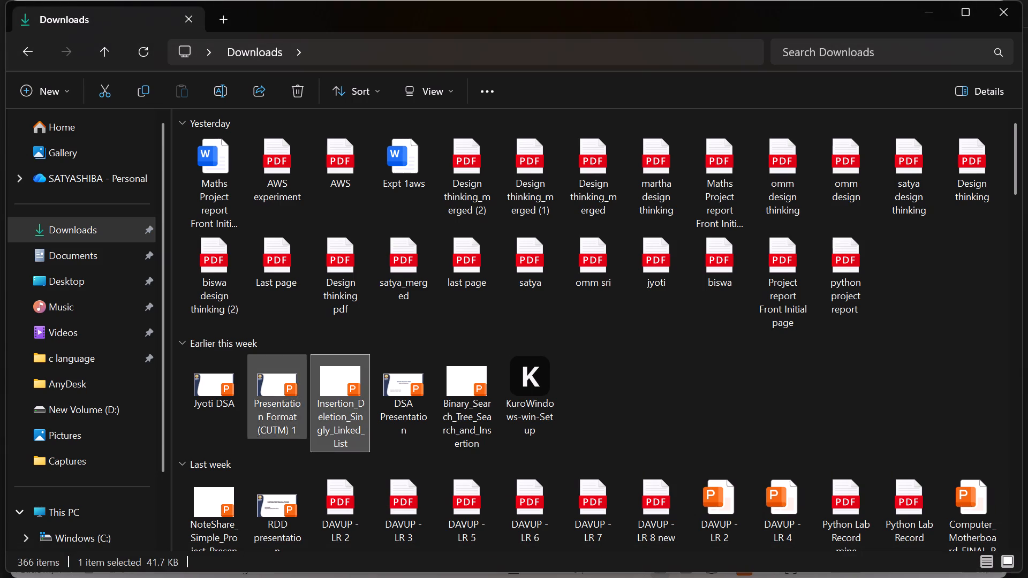
left_click(394, 387)
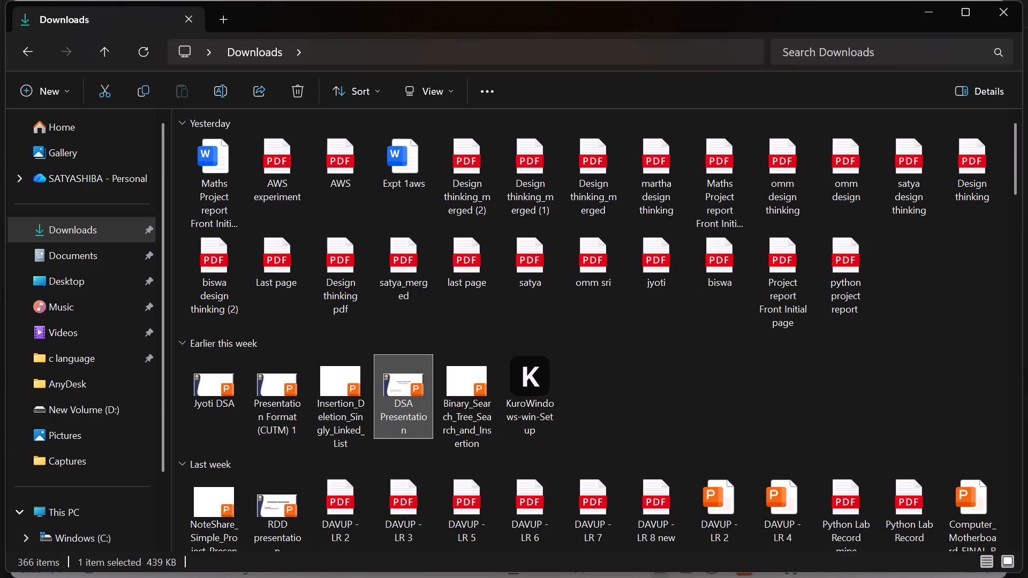
right_click(394, 387)
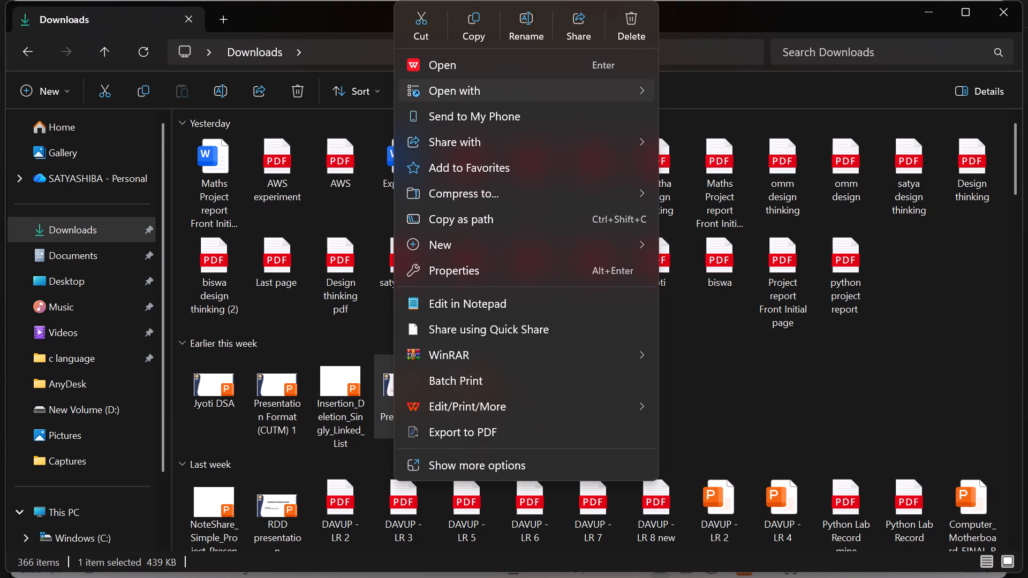
left_click(620, 93)
left_click(704, 94)
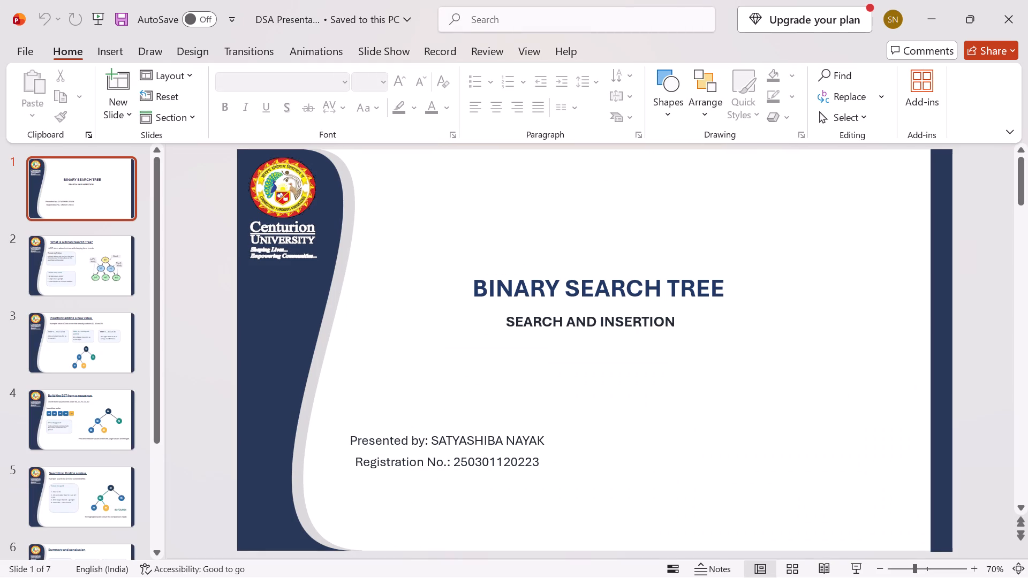
Review slides 2 to 5 of DSA Presentation and the remaining slide thumbnails through the closing slide.
left_click(77, 260)
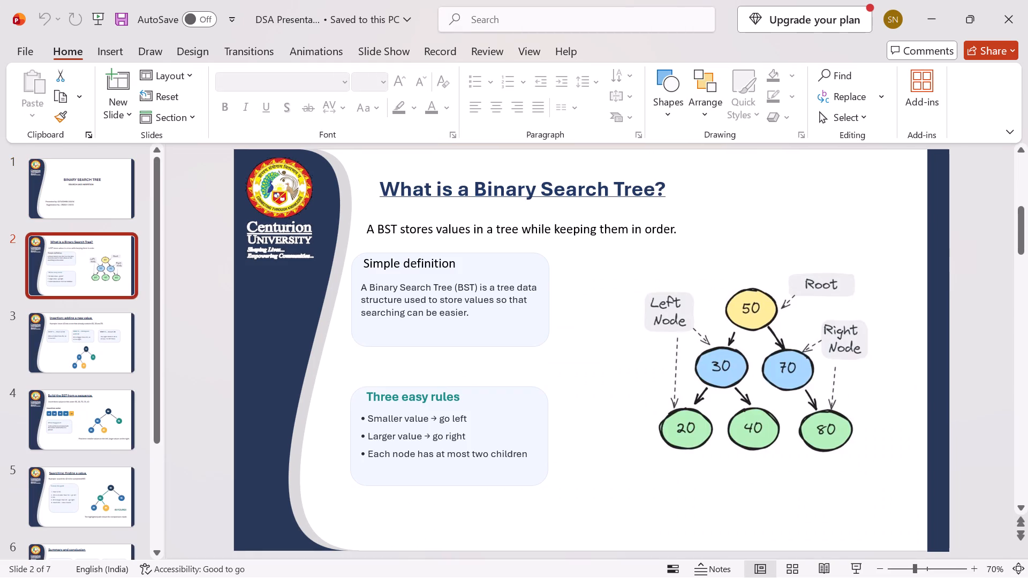
left_click(77, 329)
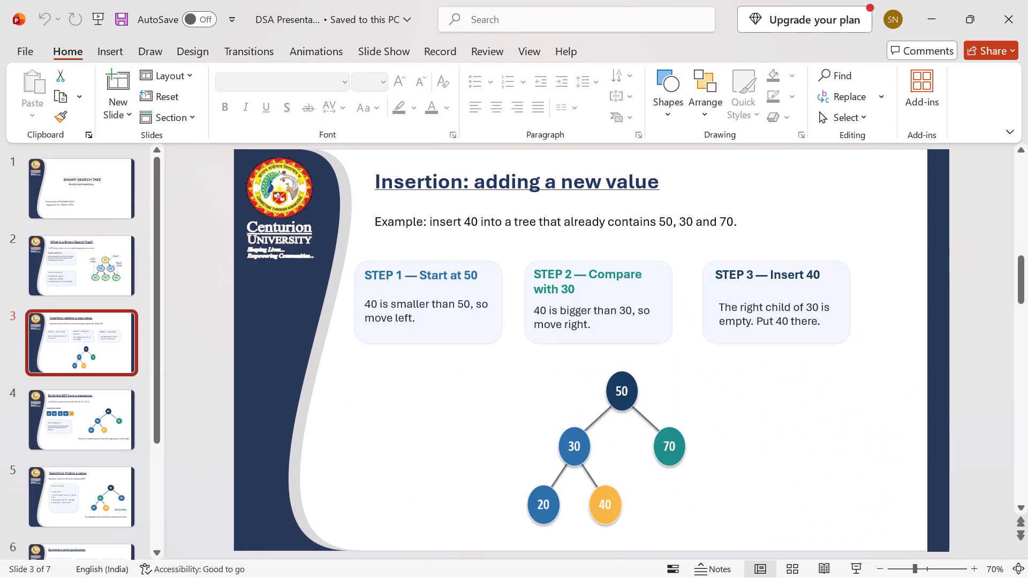
left_click(76, 435)
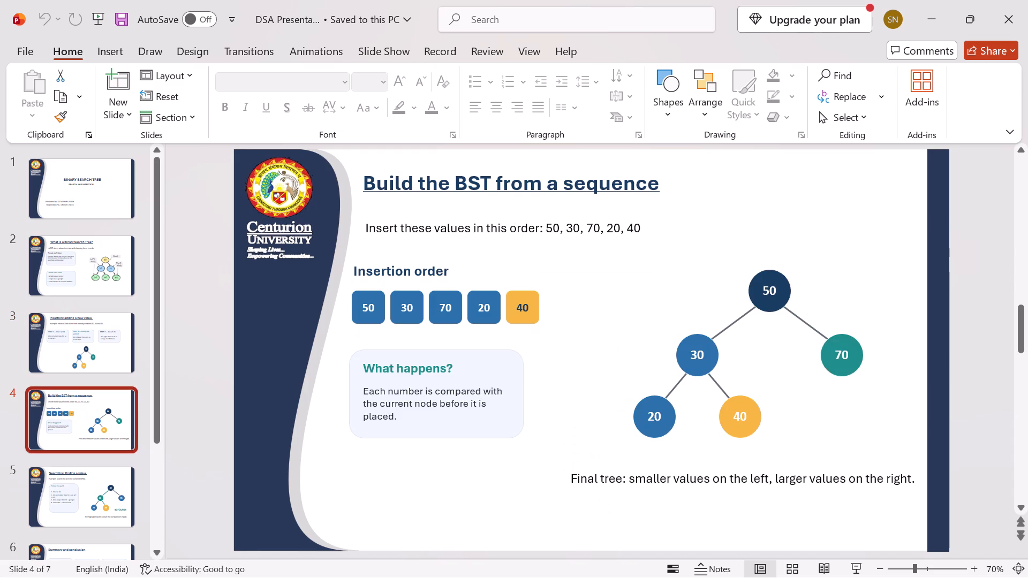
left_click(62, 339)
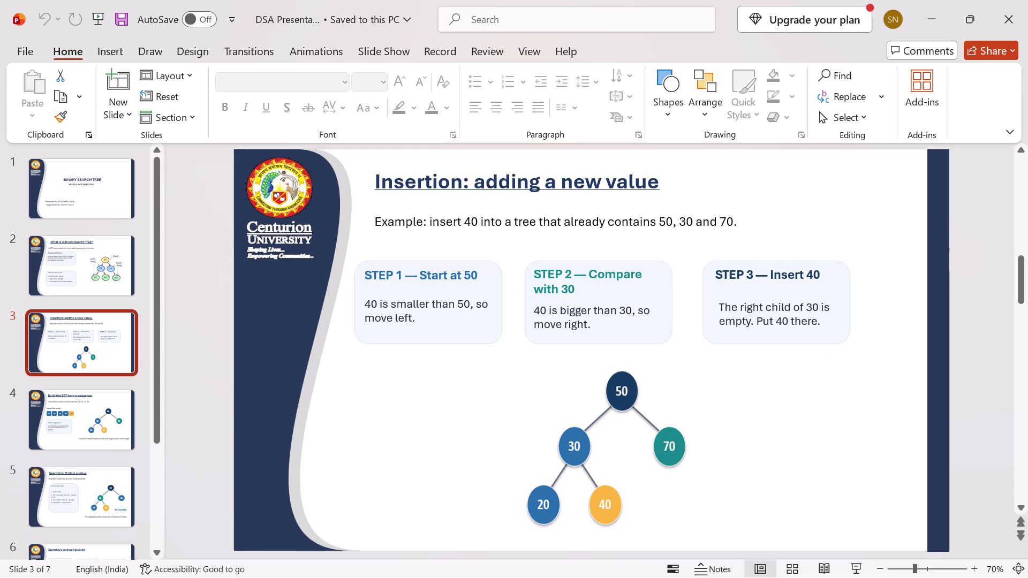
left_click(74, 477)
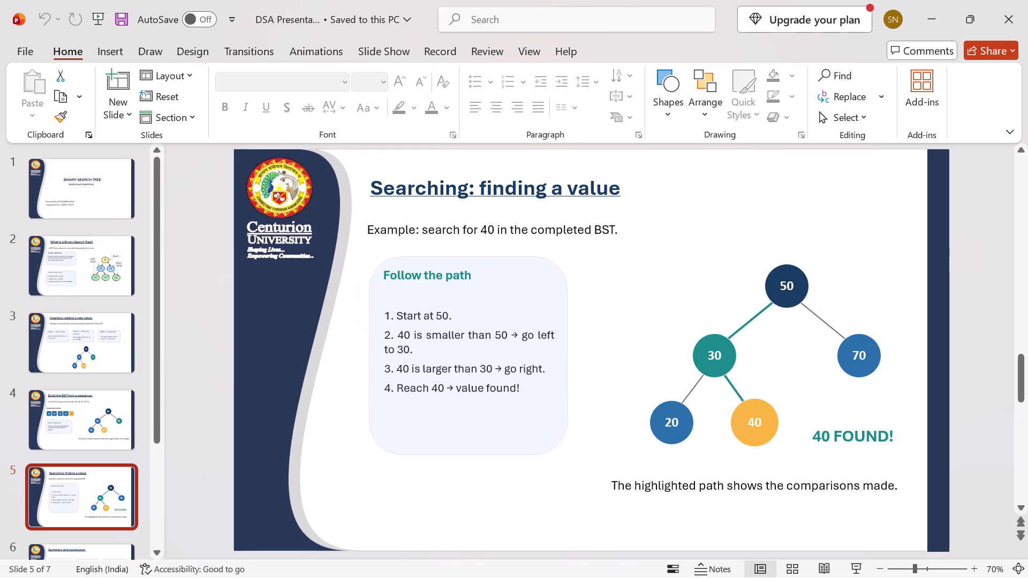
scroll(54, 475, "down", 3)
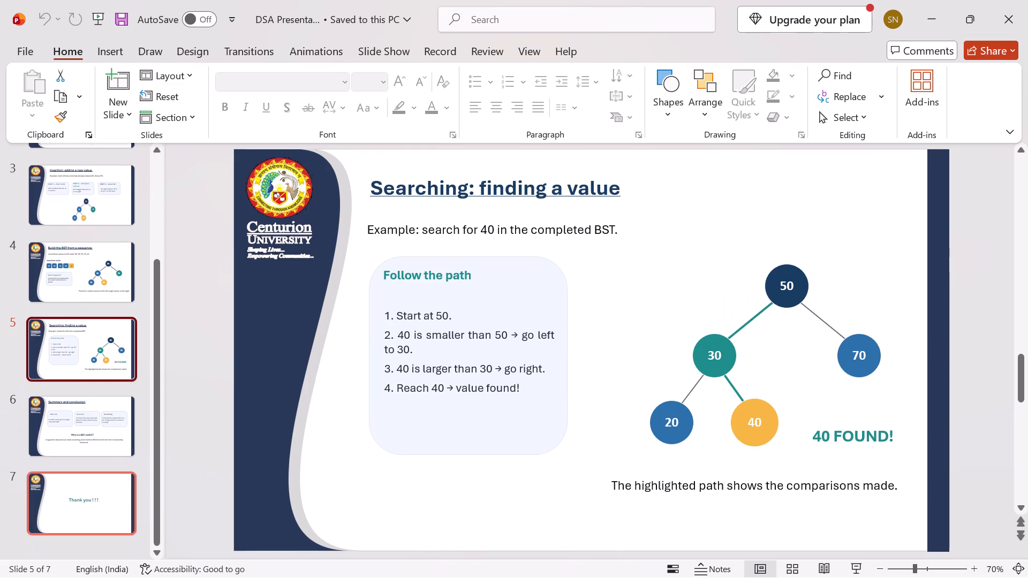
scroll(54, 475, "down", 1)
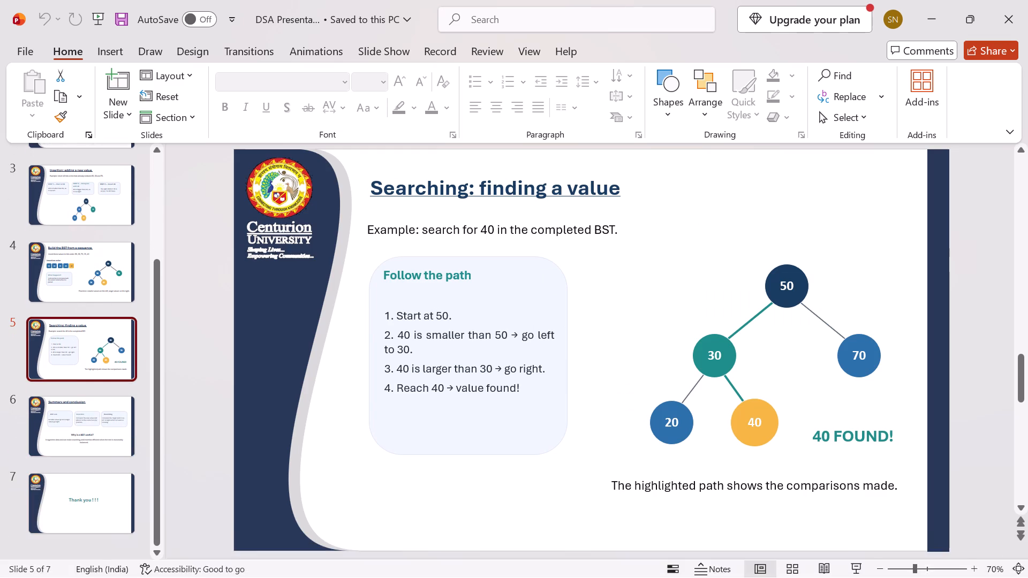
Find Kuro in the installed apps list and launch it.
scroll(460, 392, "down", 3)
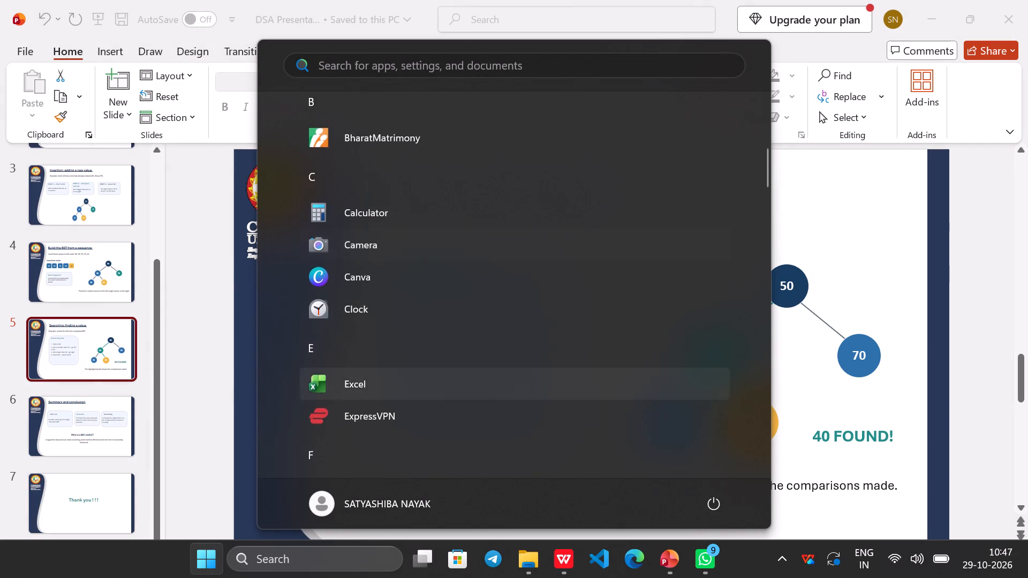
scroll(460, 392, "down", 3)
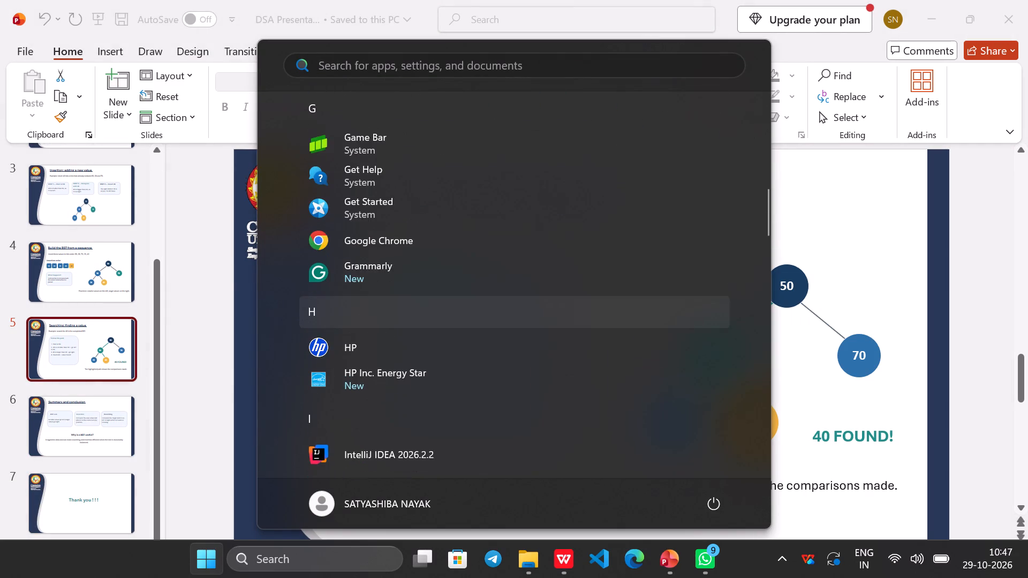
scroll(460, 392, "down", 2)
left_click(336, 330)
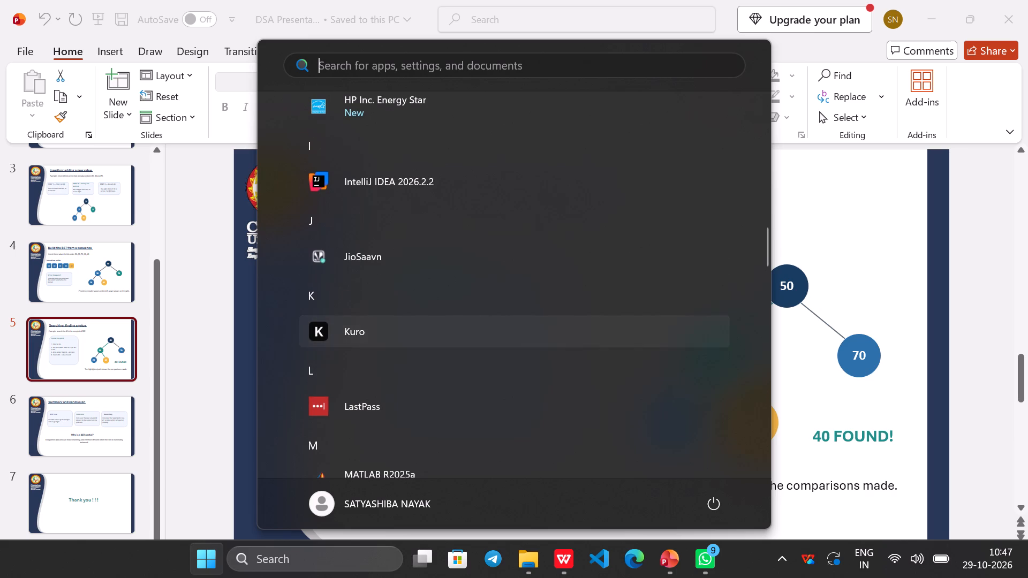
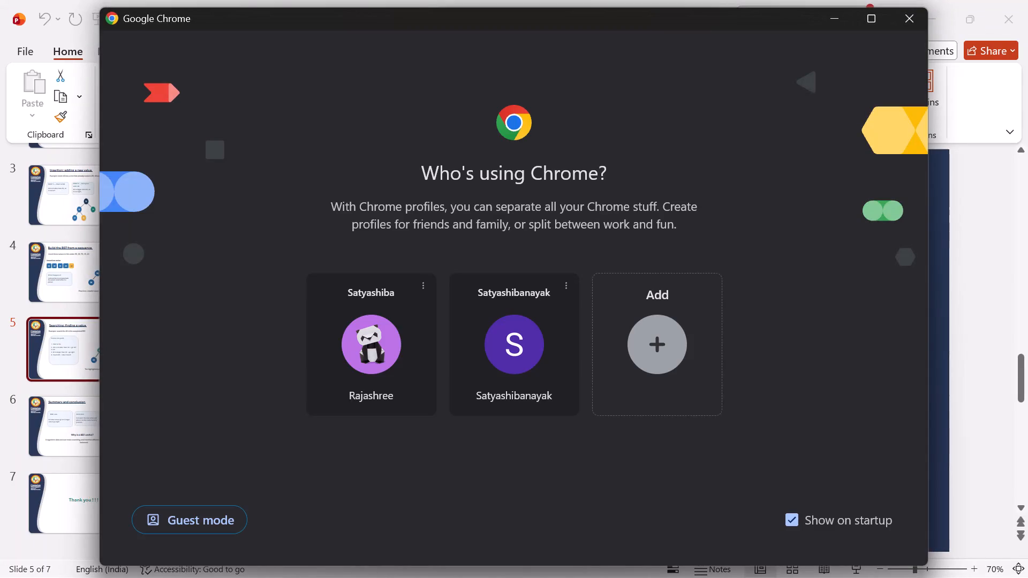
Enter Chrome with the panda-avatar profile and open ChatGPT from the new tab page's shortcuts.
left_click(362, 356)
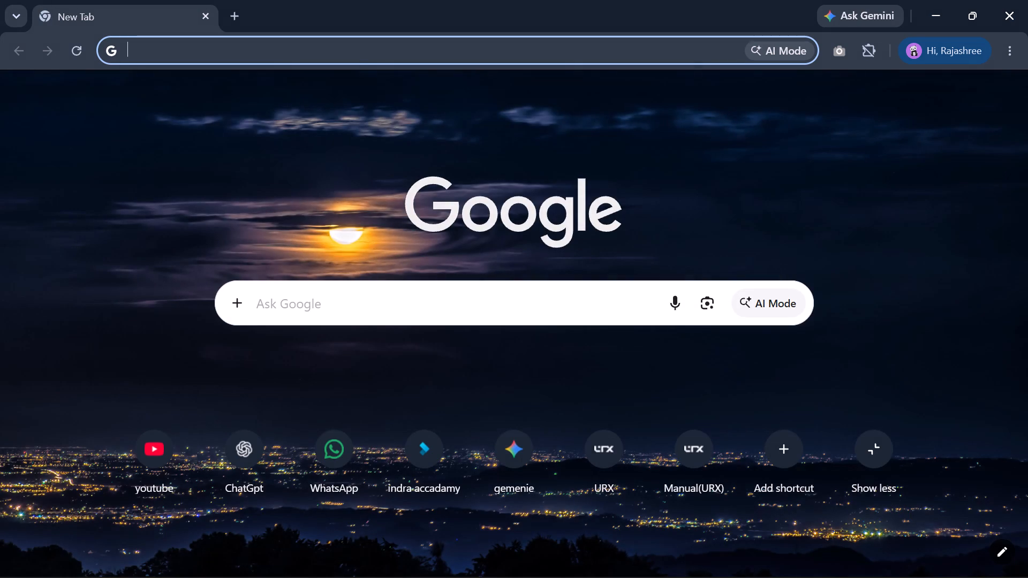
left_click(230, 439)
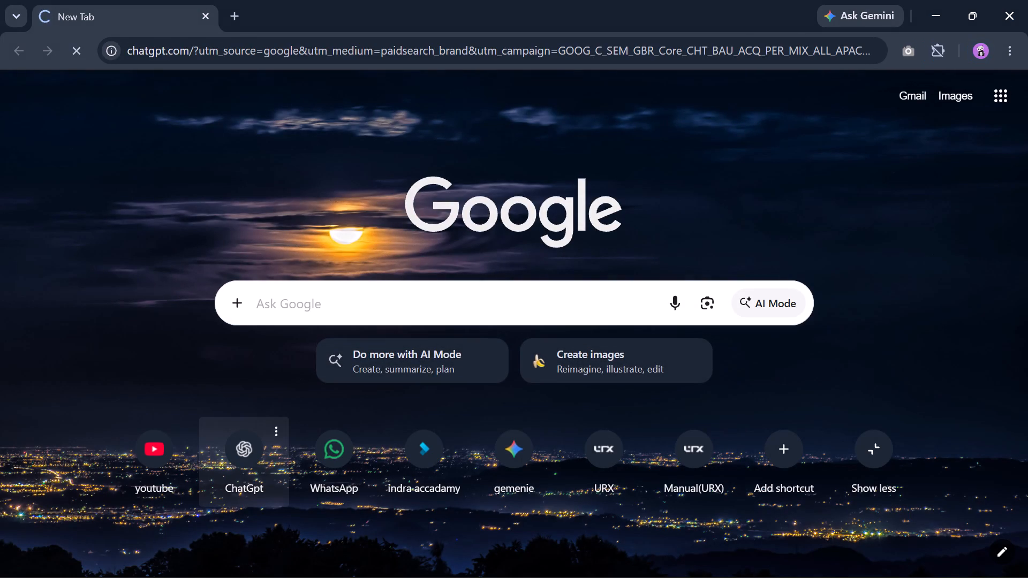
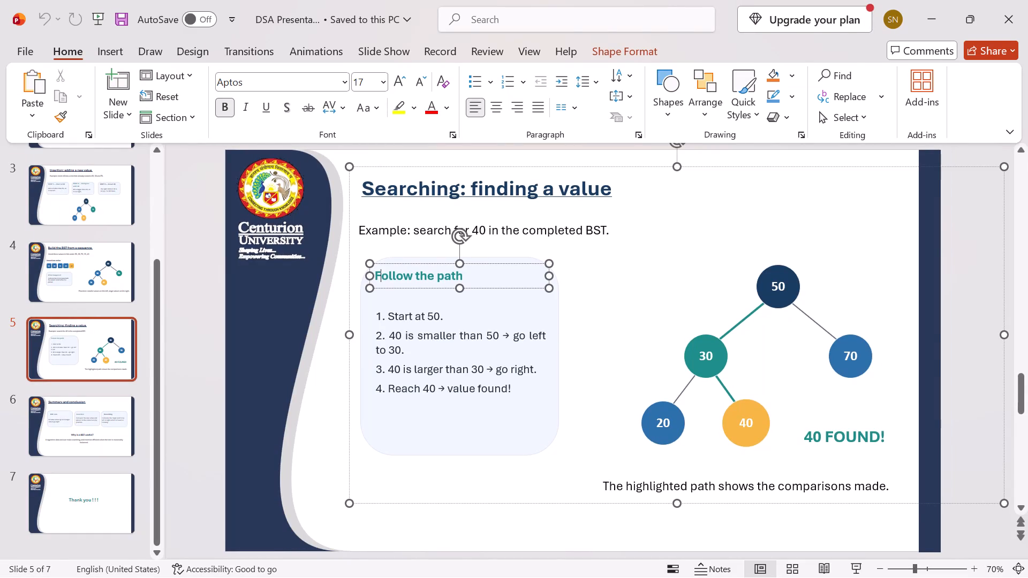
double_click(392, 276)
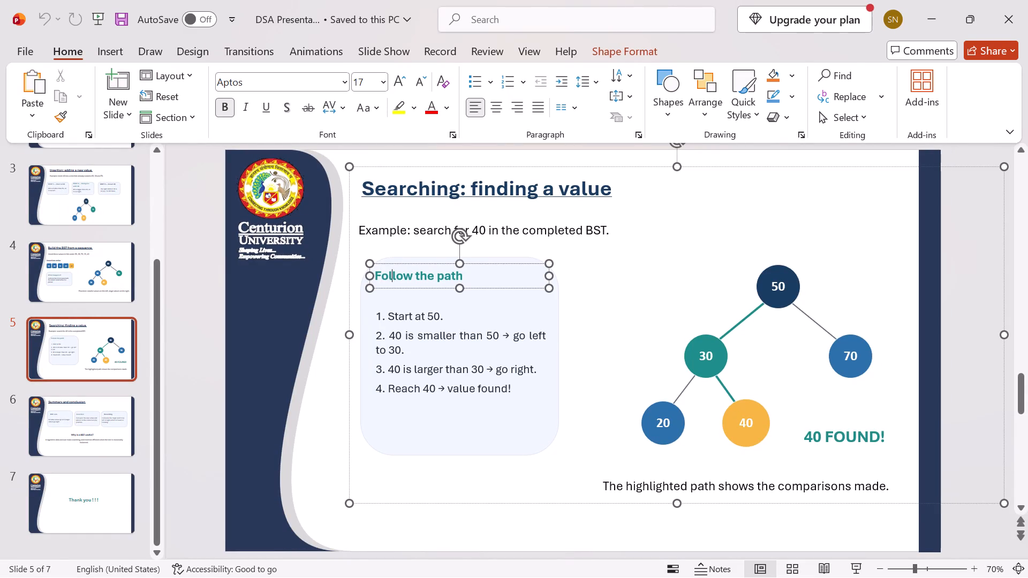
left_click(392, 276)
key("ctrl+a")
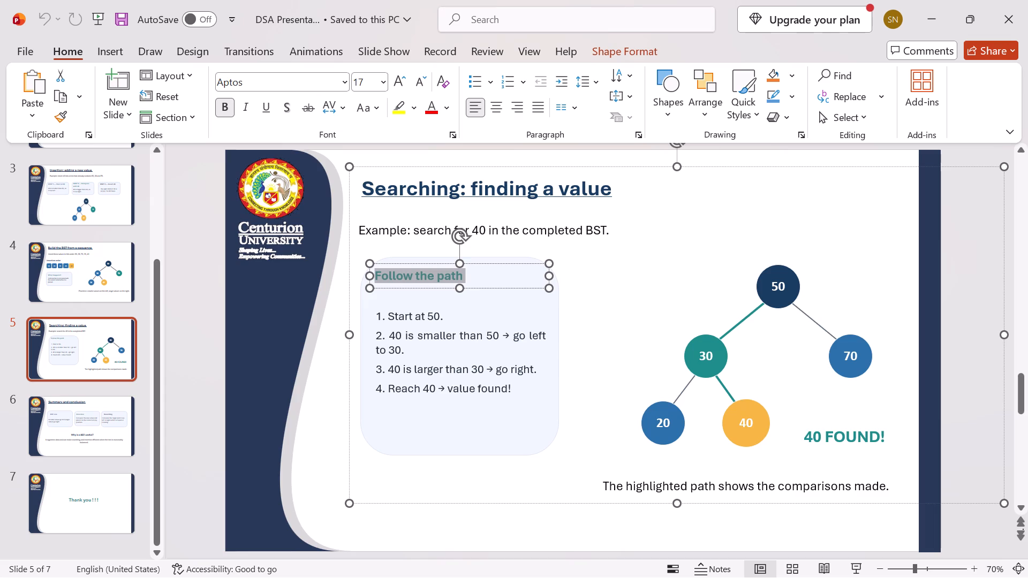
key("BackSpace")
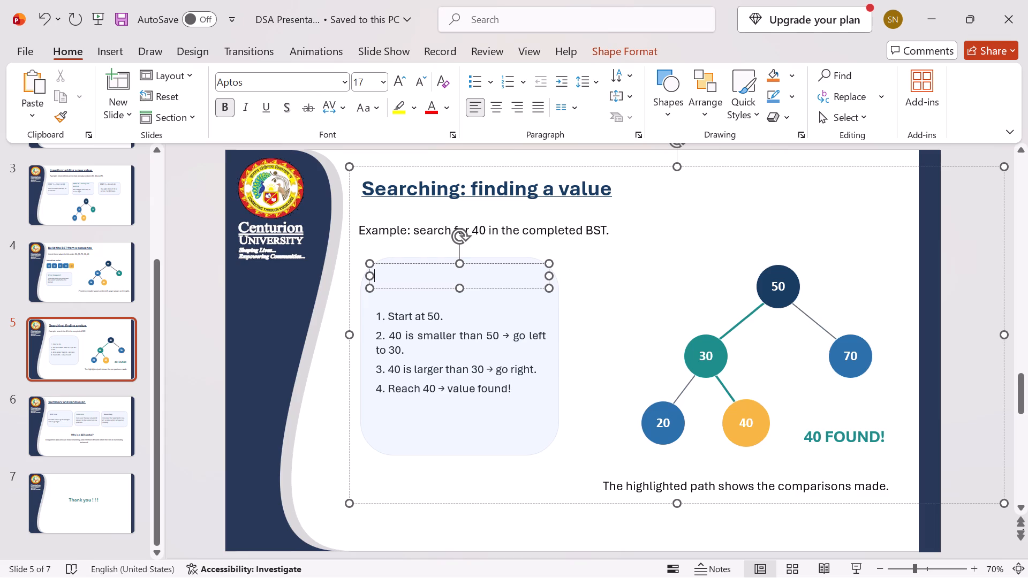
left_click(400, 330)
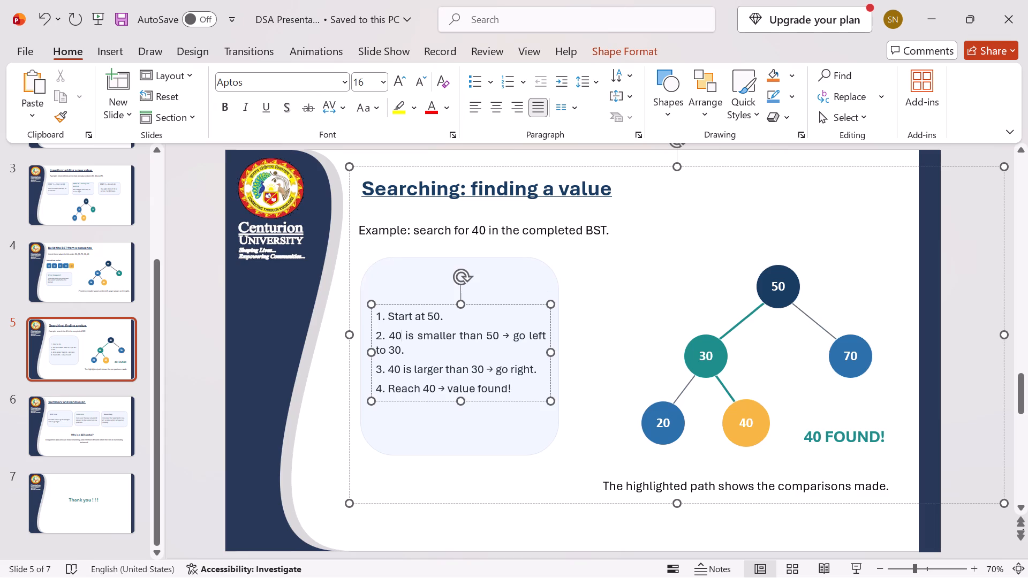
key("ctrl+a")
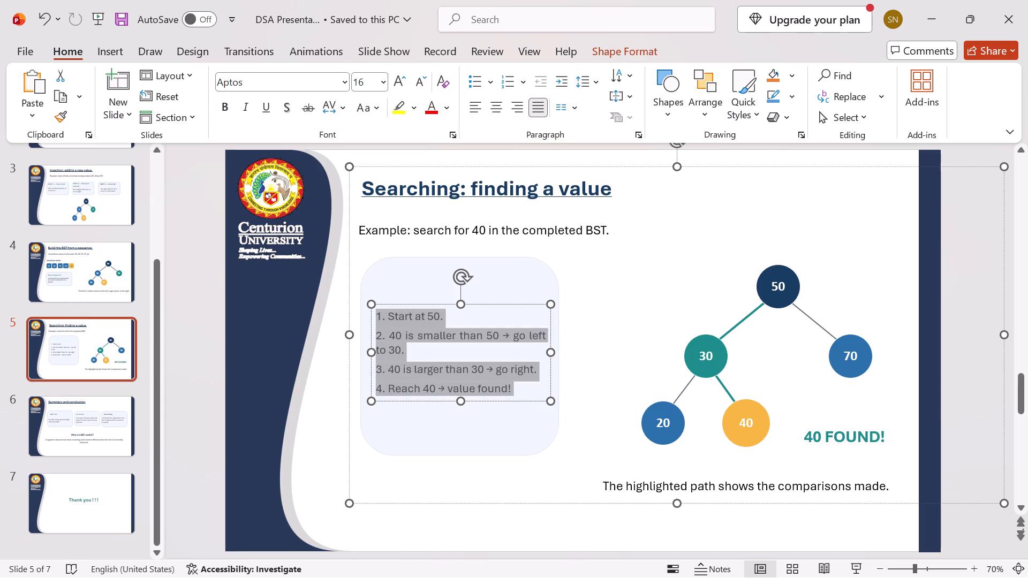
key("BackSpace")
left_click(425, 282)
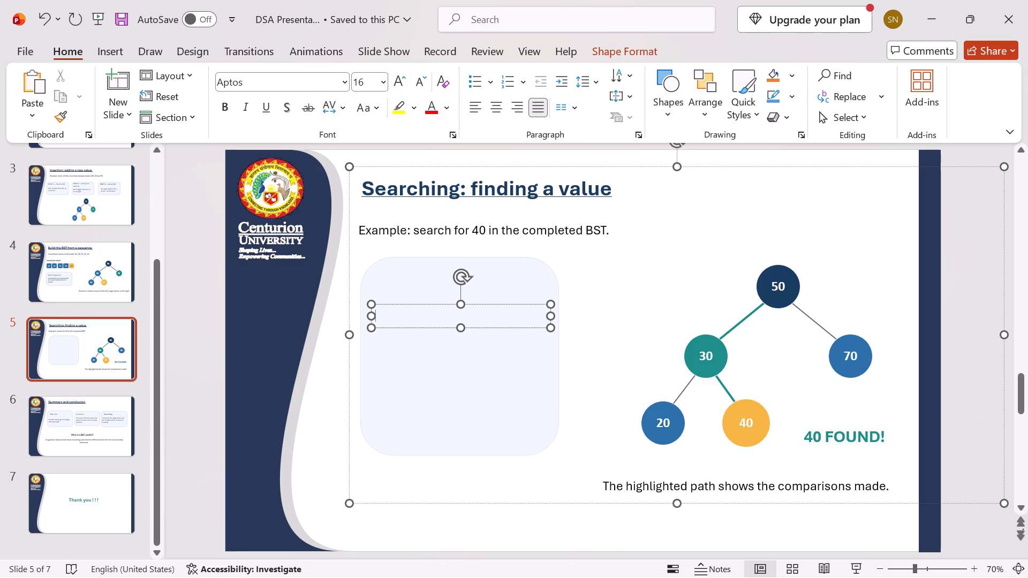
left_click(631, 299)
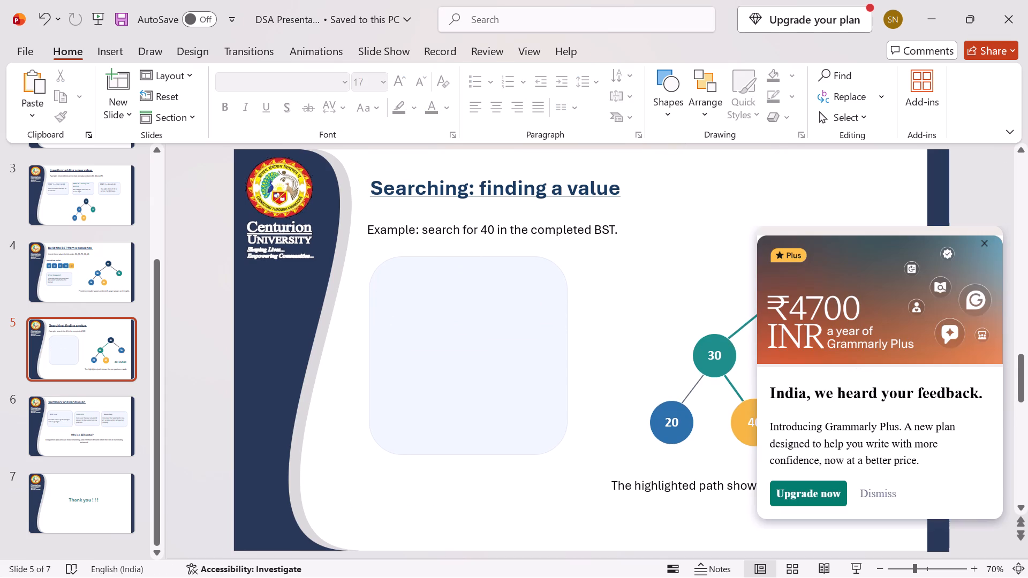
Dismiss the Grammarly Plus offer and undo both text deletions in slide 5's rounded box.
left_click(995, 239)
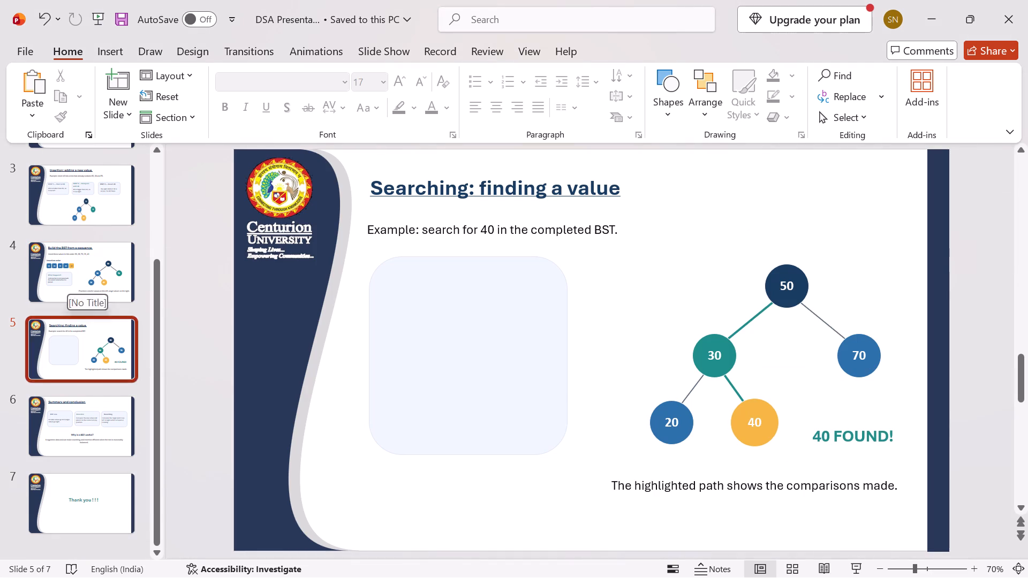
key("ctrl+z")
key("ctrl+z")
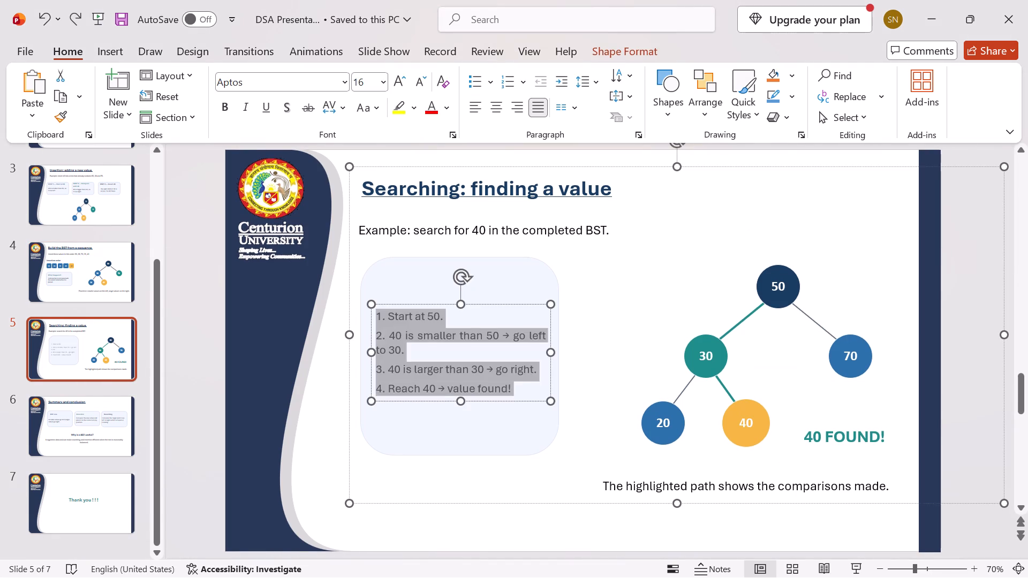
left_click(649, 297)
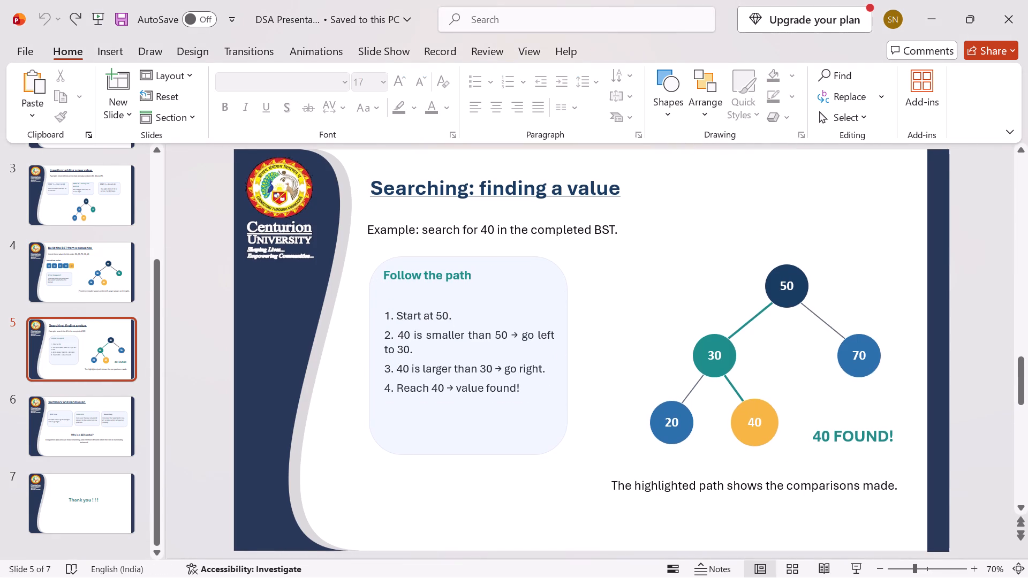
On slide 3, move the tree picture to the slide's lower-right area, beneath the STEP 3 card.
scroll(66, 352, "up", 1)
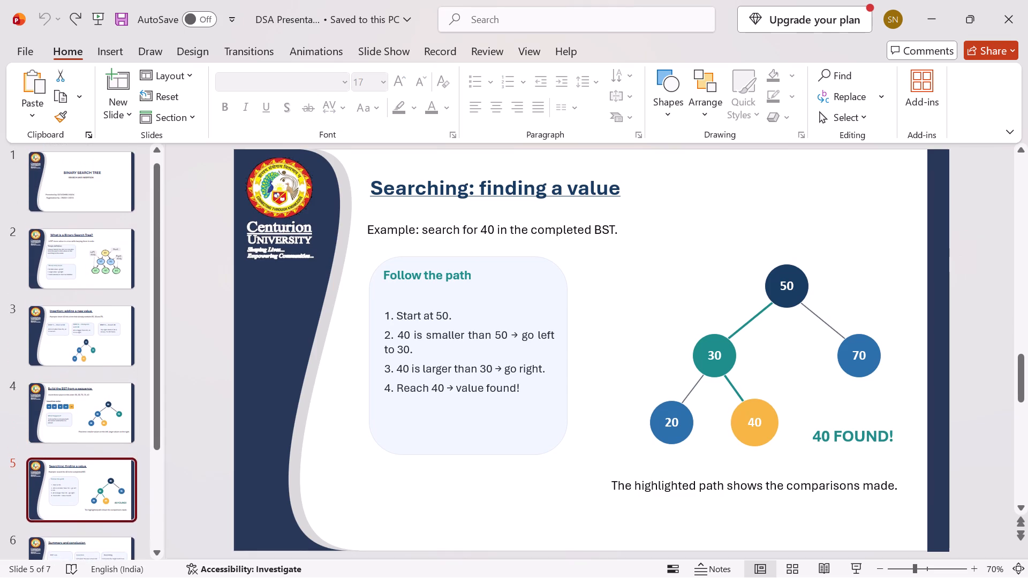
scroll(66, 352, "up", 1)
left_click(47, 330)
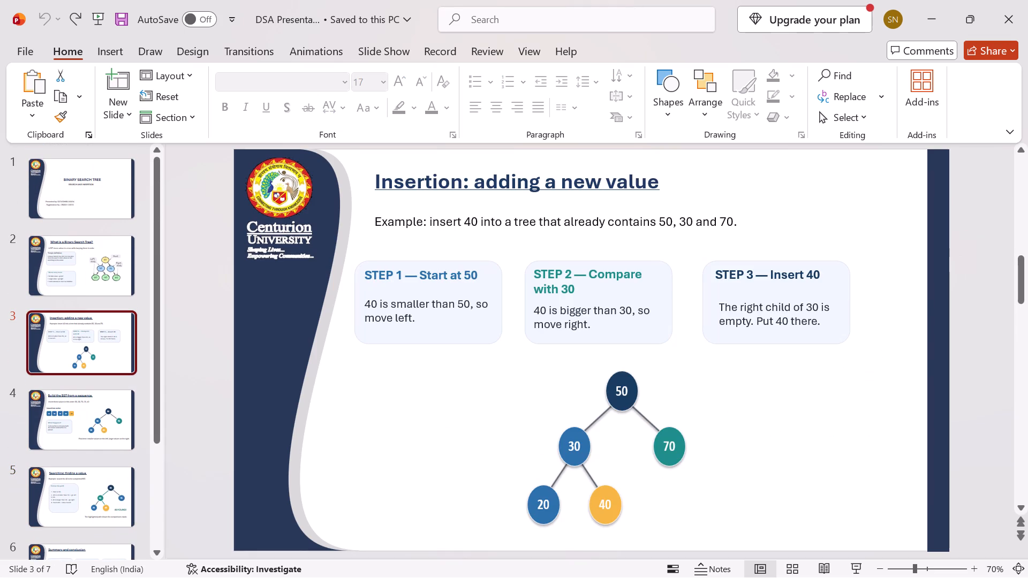
left_click(569, 431)
left_click_drag(664, 370, 761, 350)
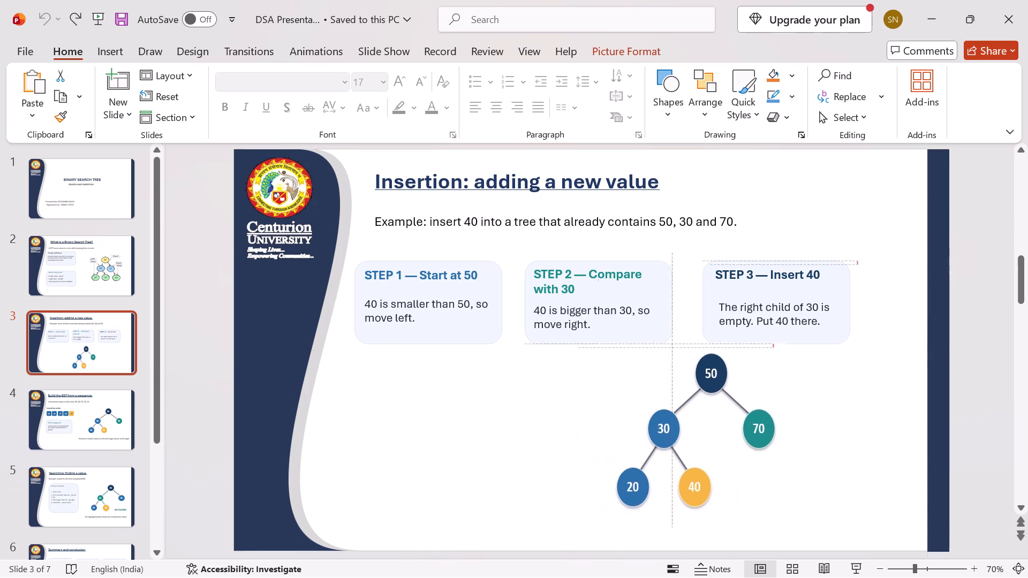
left_click_drag(761, 350, 848, 360)
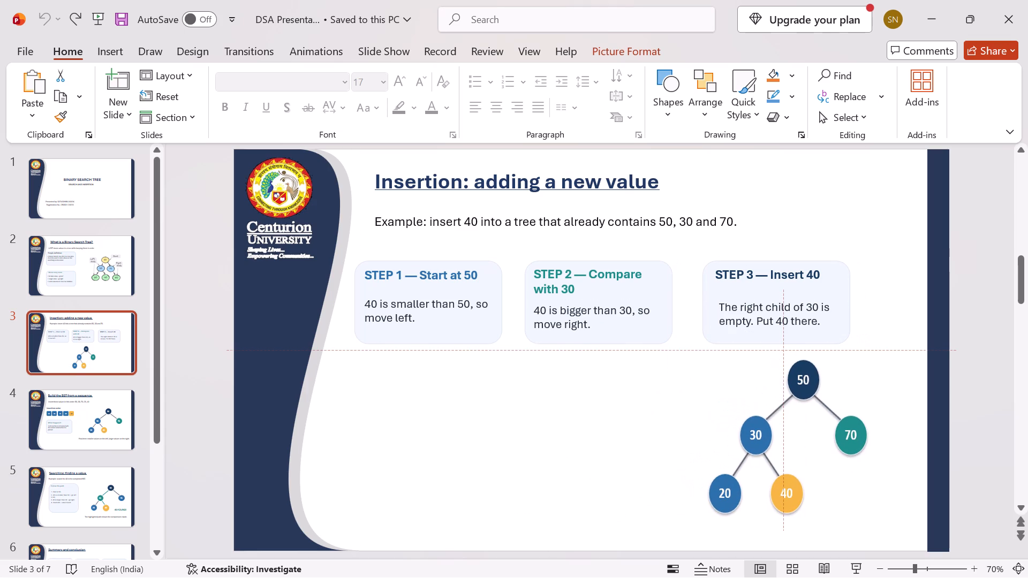
Remove the STEP 3 card from slide 3, clearing its description and heading and deleting its rounded box.
left_click(755, 310)
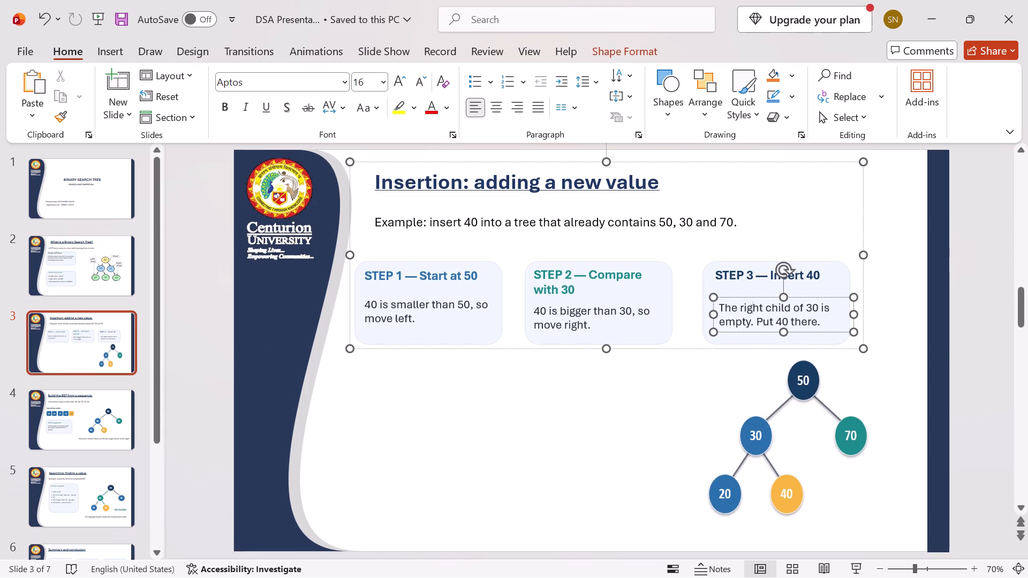
key("Delete")
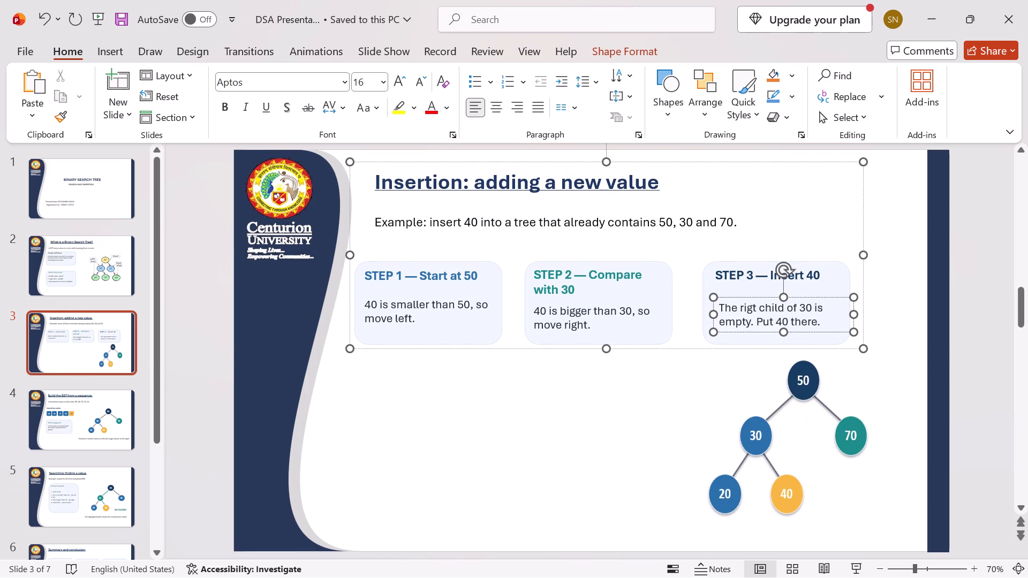
key("ctrl+a")
key("Delete")
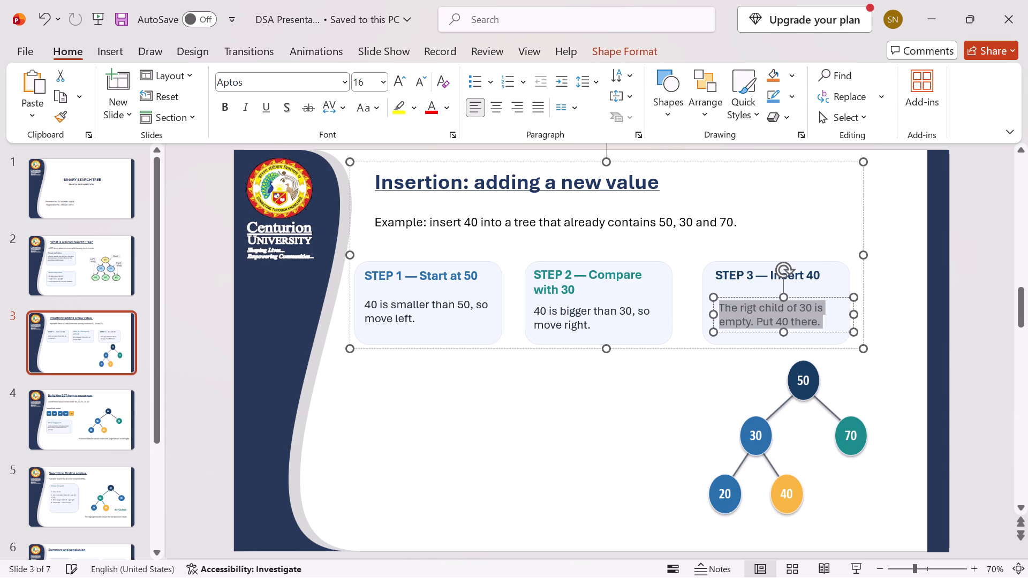
left_click(746, 274)
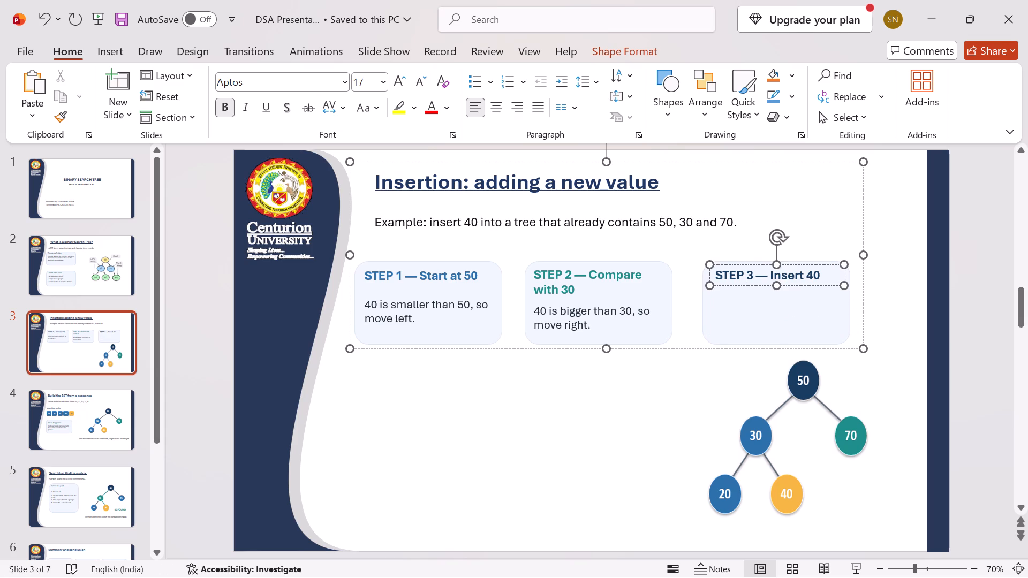
key("ctrl+a")
key("Delete")
left_click(784, 301)
left_click(845, 267)
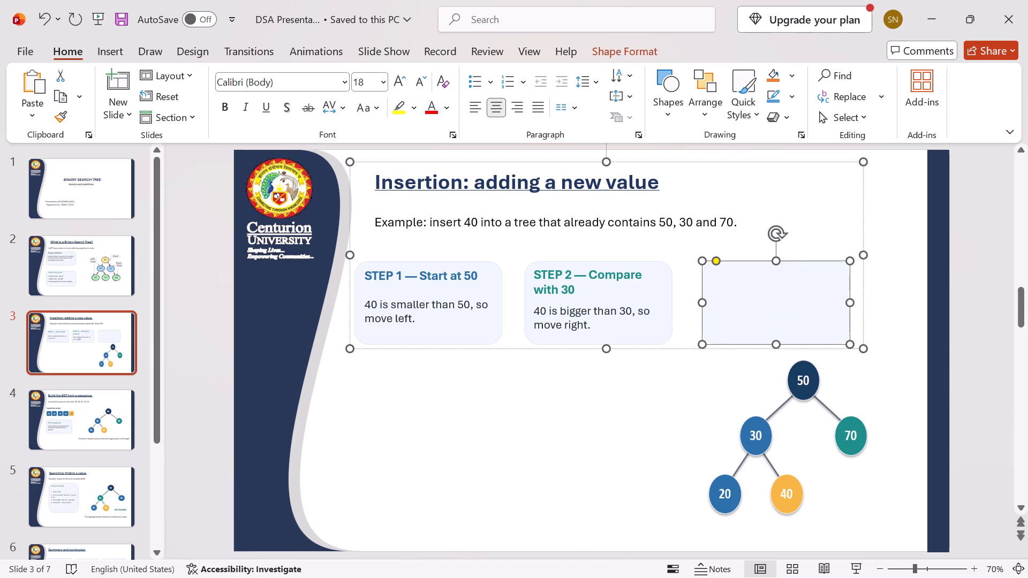
key("Delete")
Remove the STEP 2 card from slide 3, clearing its description and heading and deleting its rounded box.
left_click(595, 309)
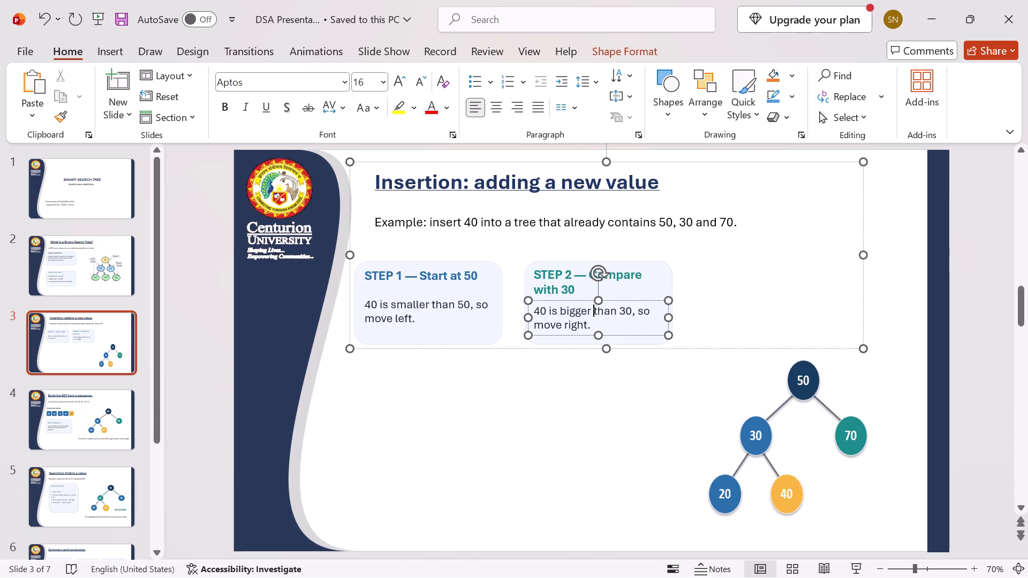
key("ctrl+a")
key("BackSpace")
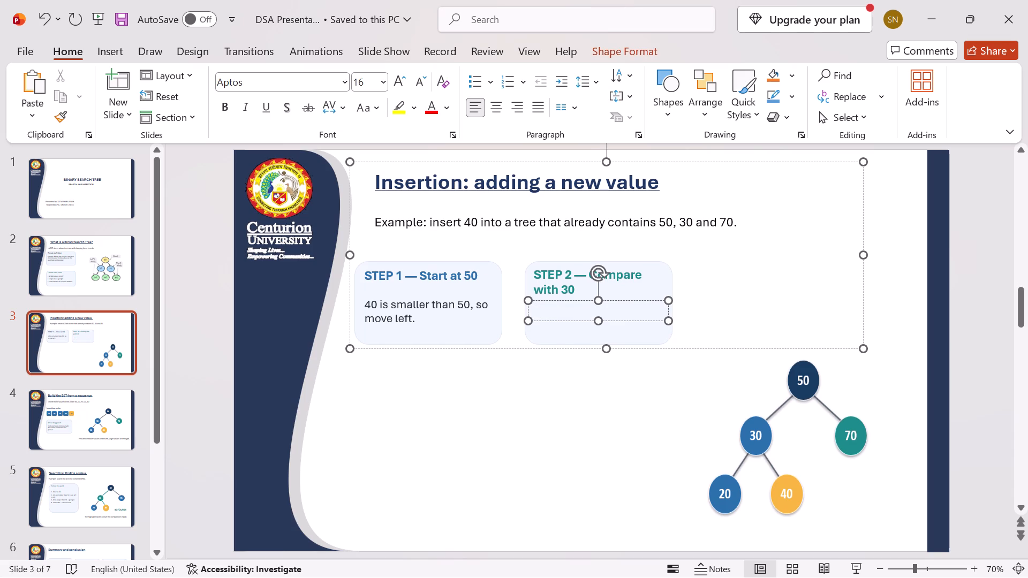
left_click(550, 278)
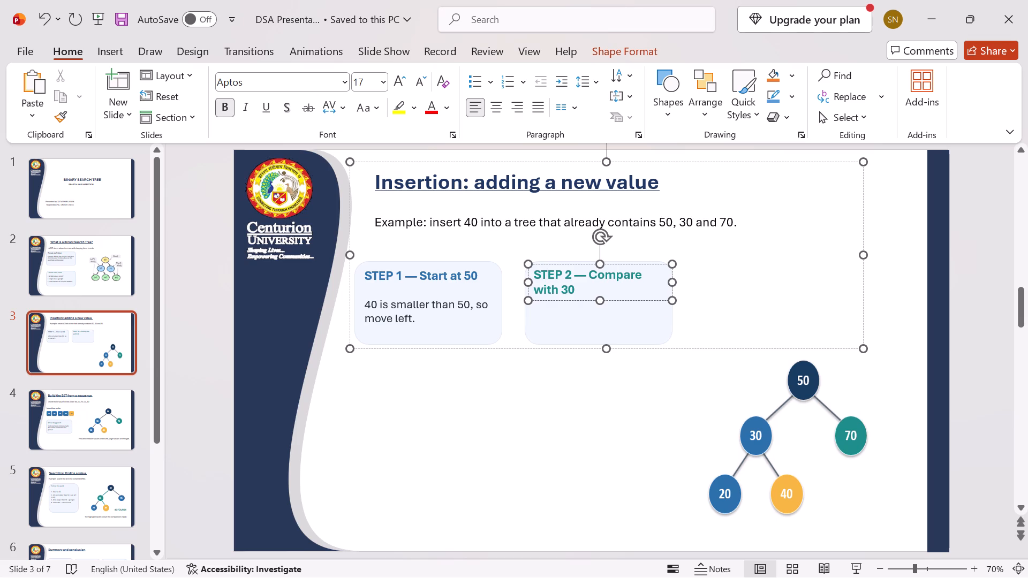
key("ctrl+a")
key("Delete")
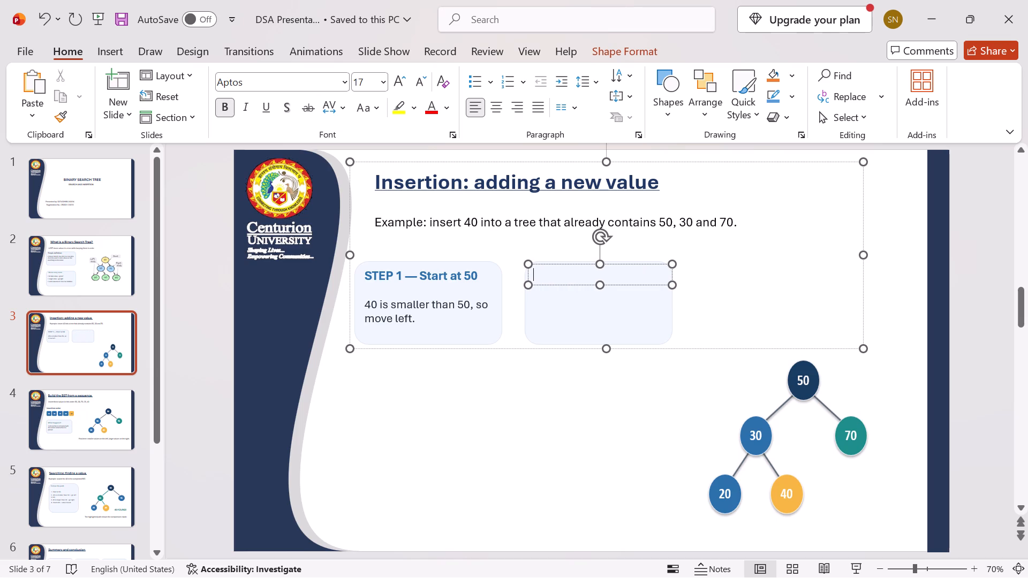
left_click(670, 338)
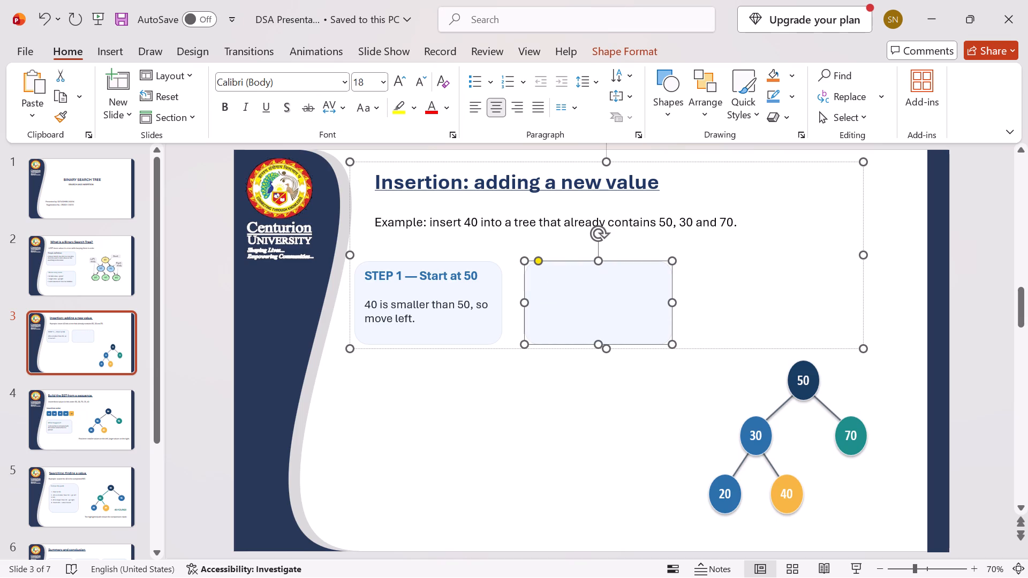
key("Delete")
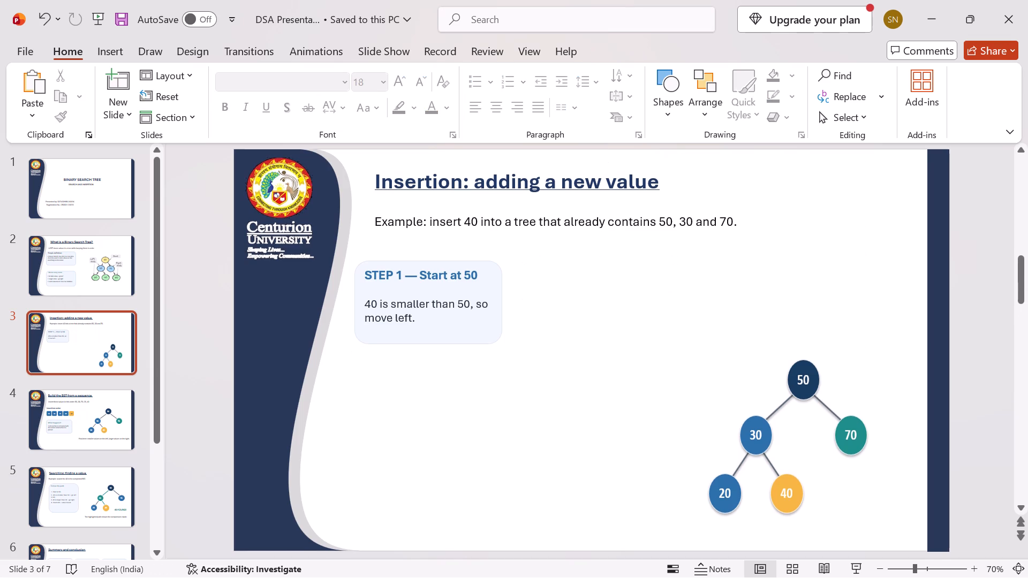
Clear the description and the "STEP 1 — Start at 50" heading from the STEP 1 card, keeping its rounded box.
left_click(400, 314)
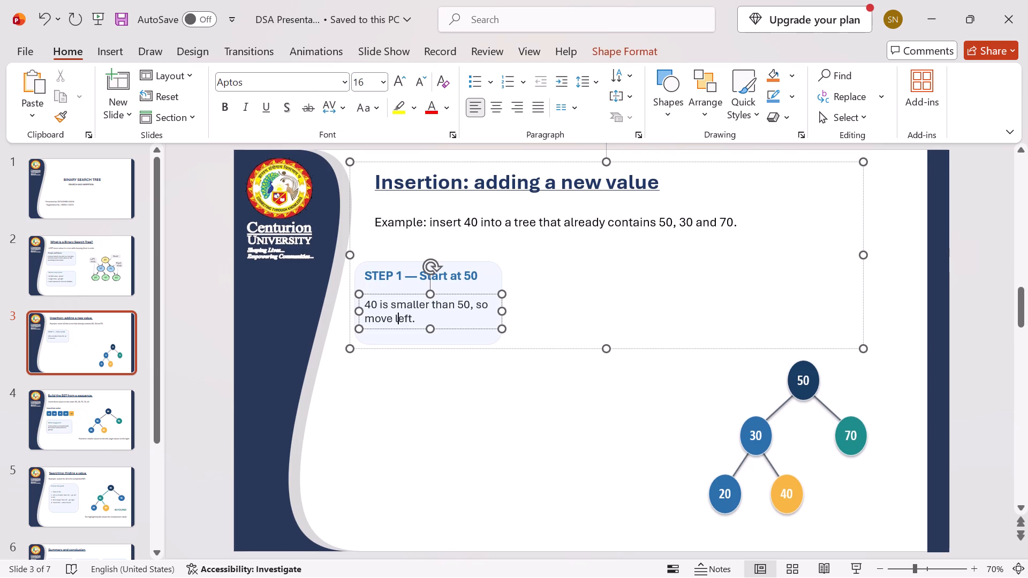
key("ctrl+a")
key("Delete")
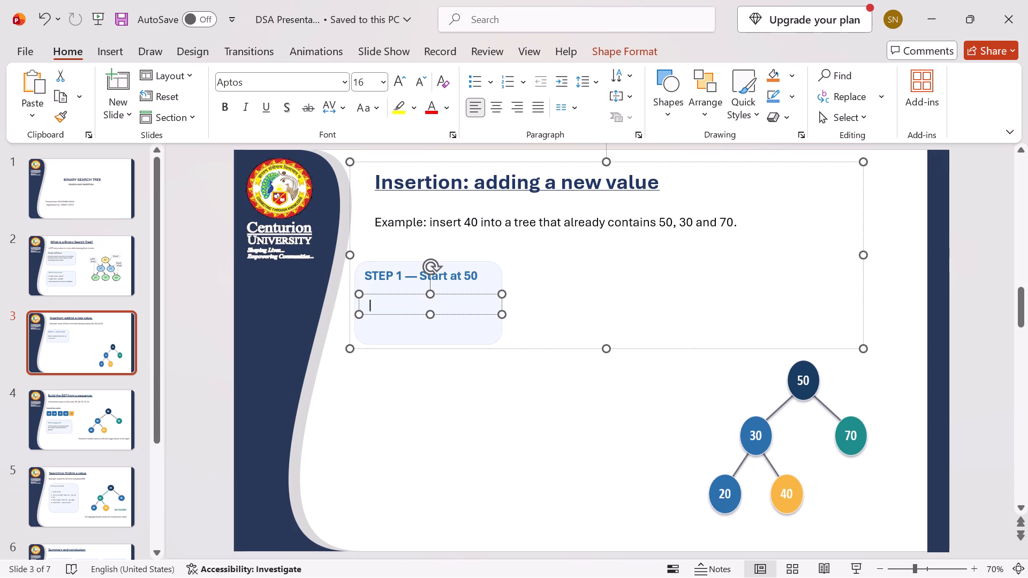
left_click(381, 273)
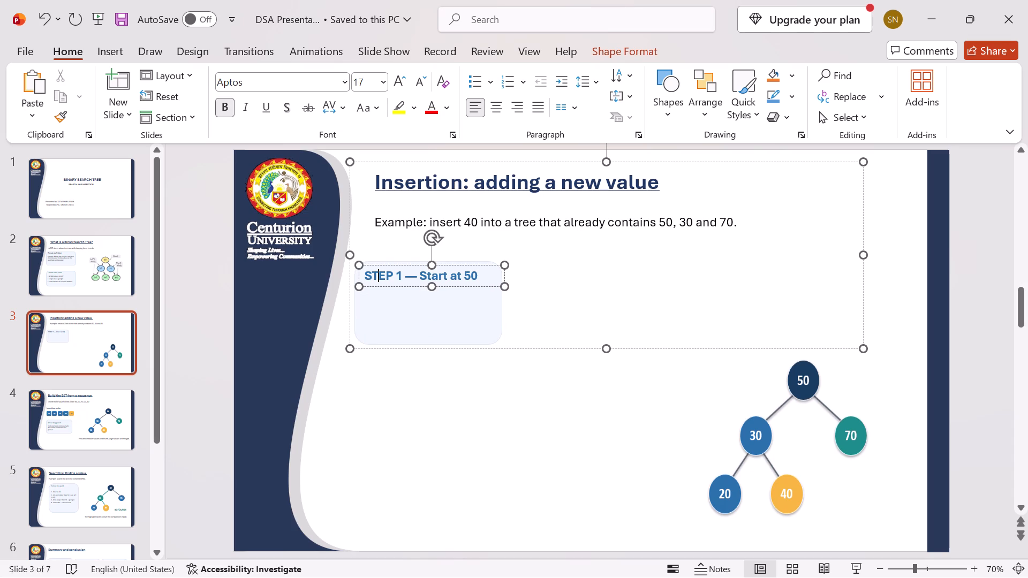
key("ctrl+a")
left_click(381, 273, "ctrl")
key("Delete")
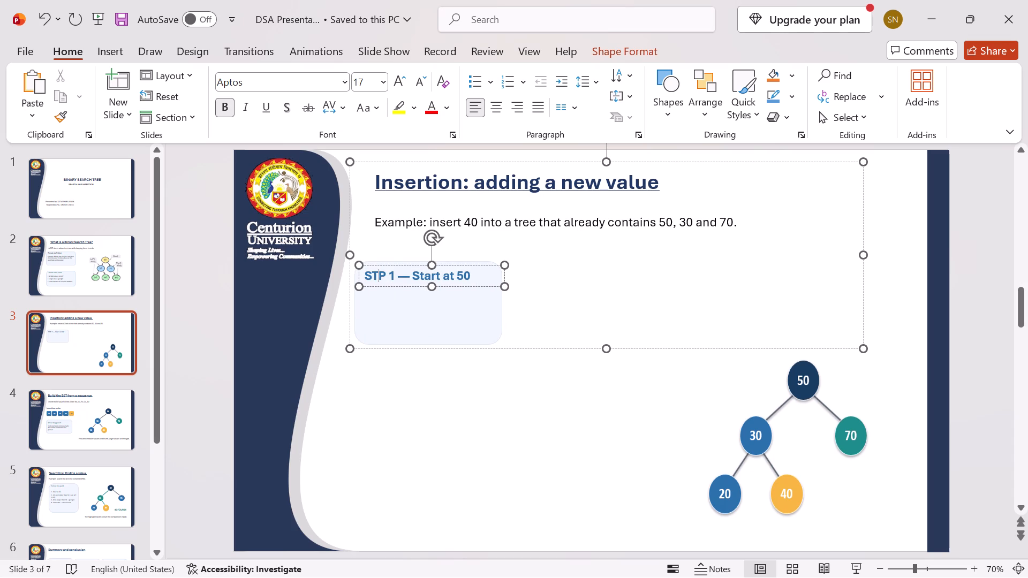
key("ctrl+a")
key("Delete")
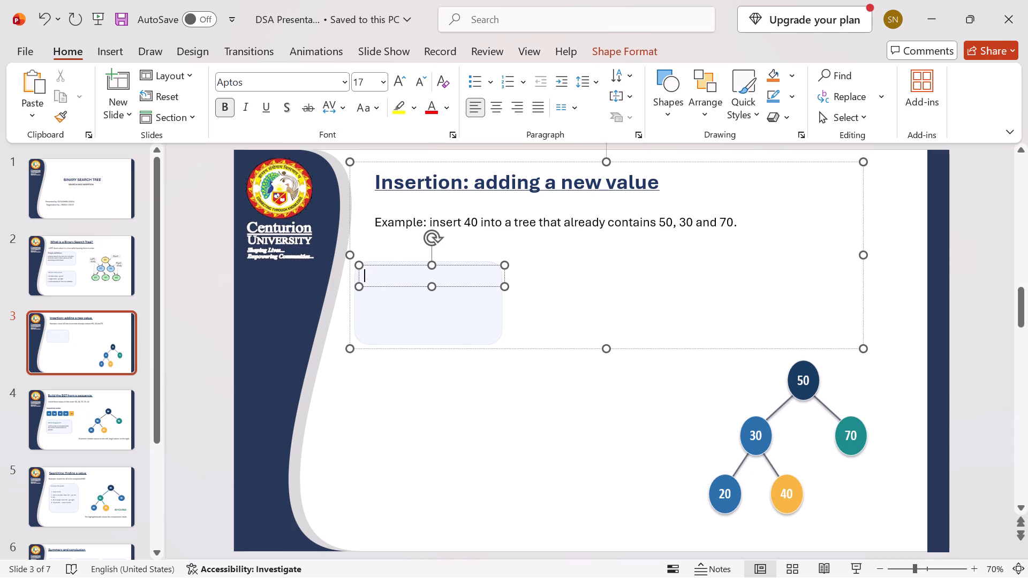
On slide 3, enlarge the remaining empty rounded box downward and rightward into one tall box reaching nearly the tree's bottom level.
left_click(500, 340)
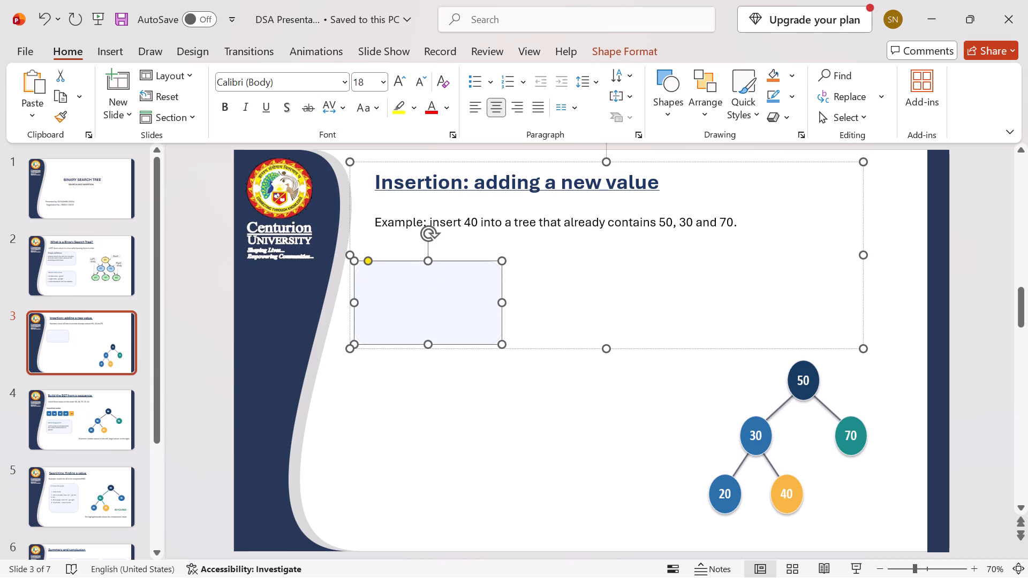
left_click_drag(500, 342, 494, 465)
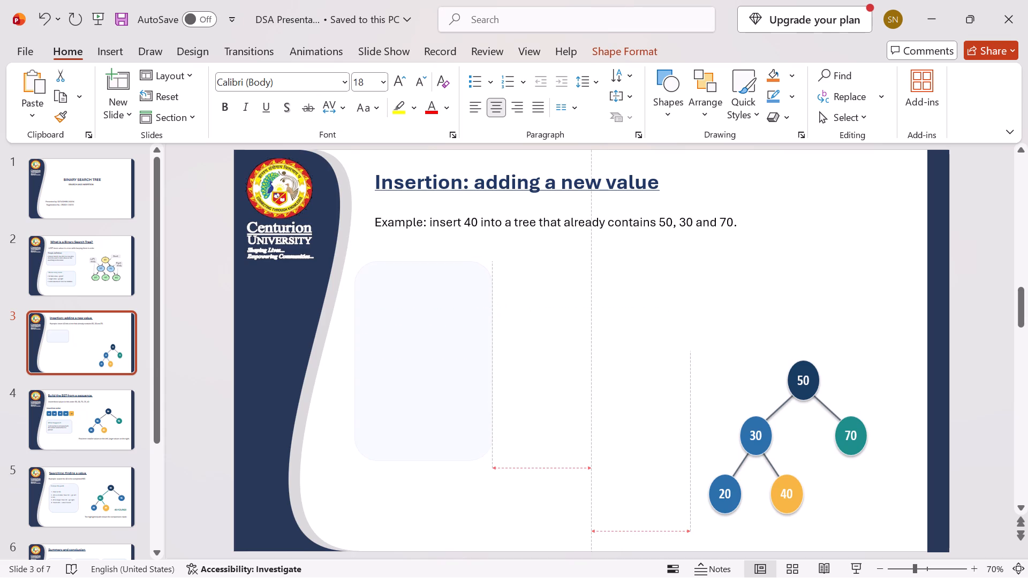
left_click_drag(494, 465, 555, 496)
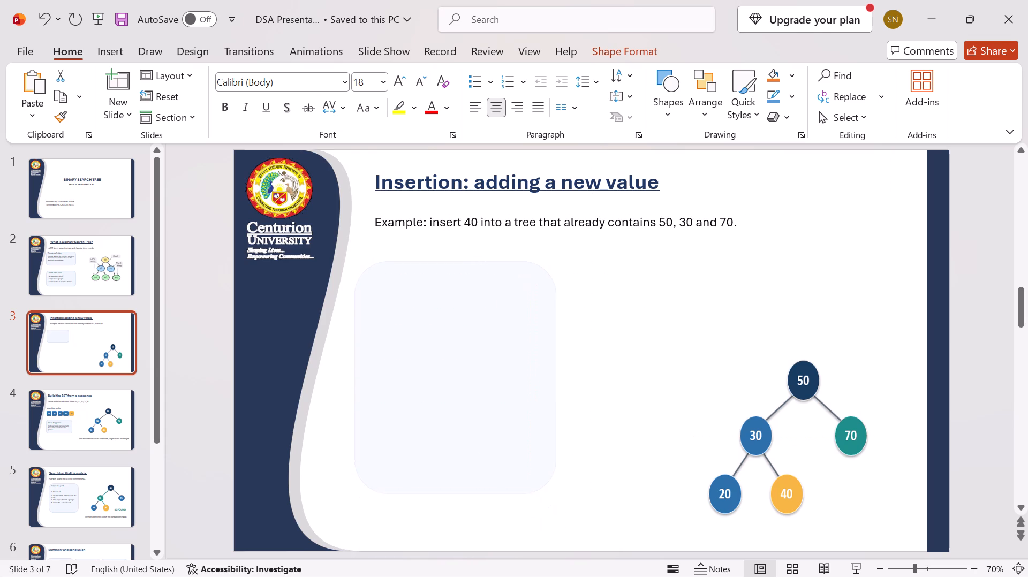
left_click_drag(555, 496, 568, 509)
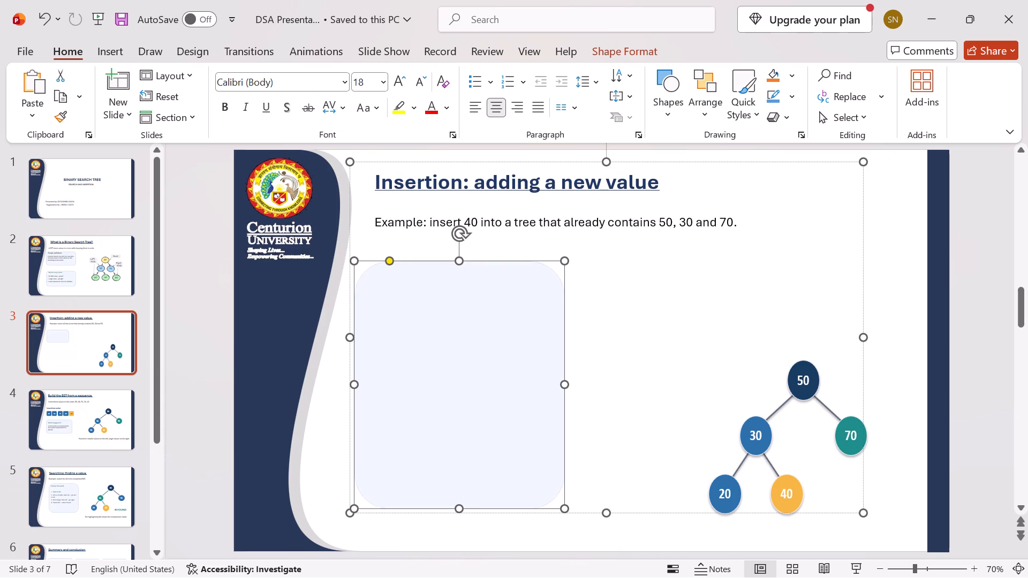
Paste the copied "ALGORITHM INSERT(root, value)" pseudocode onto slide 3 and position it over the rounded box, aligned with its left edge.
left_click(660, 346)
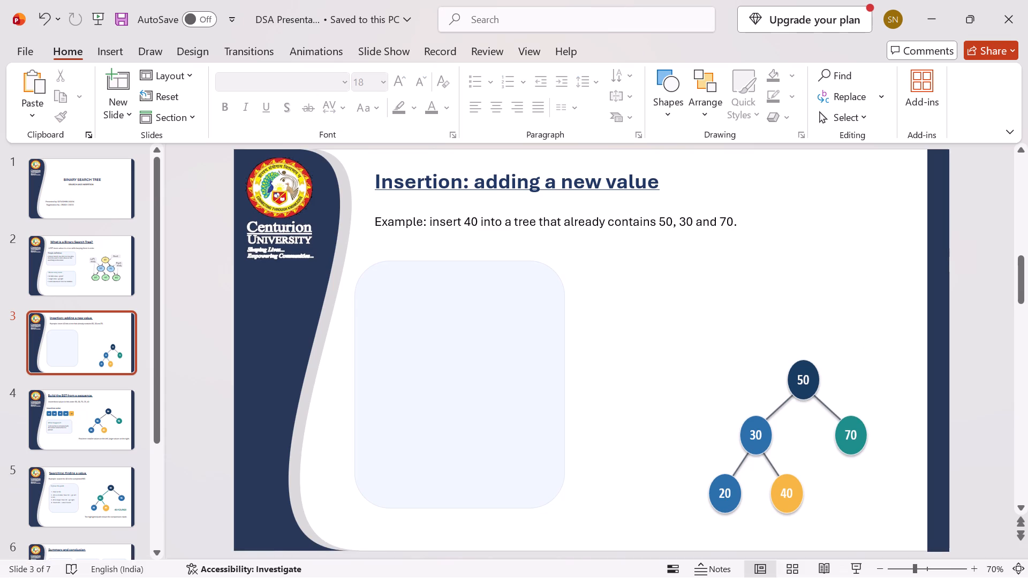
key("ctrl+v")
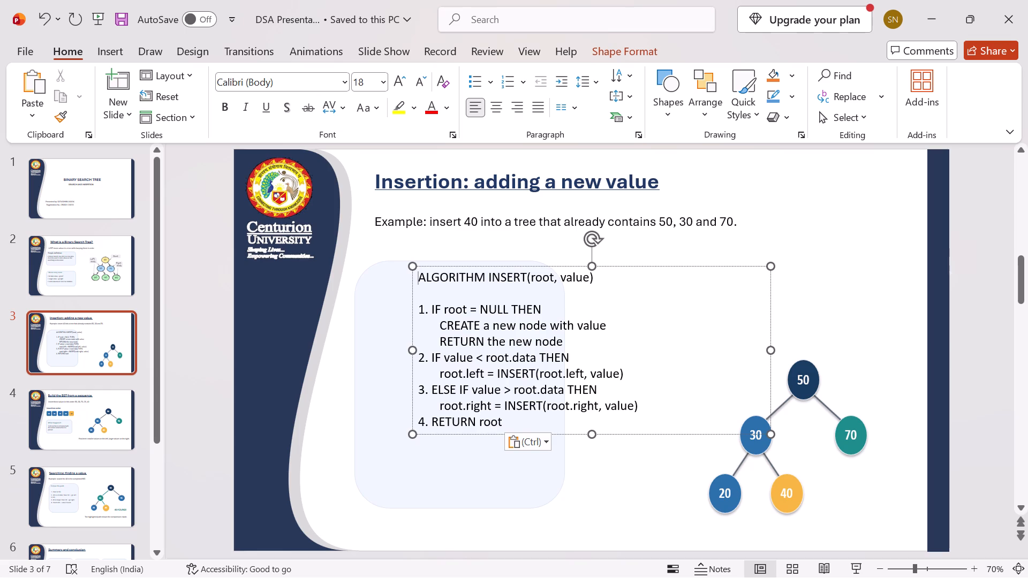
left_click_drag(682, 293, 633, 310)
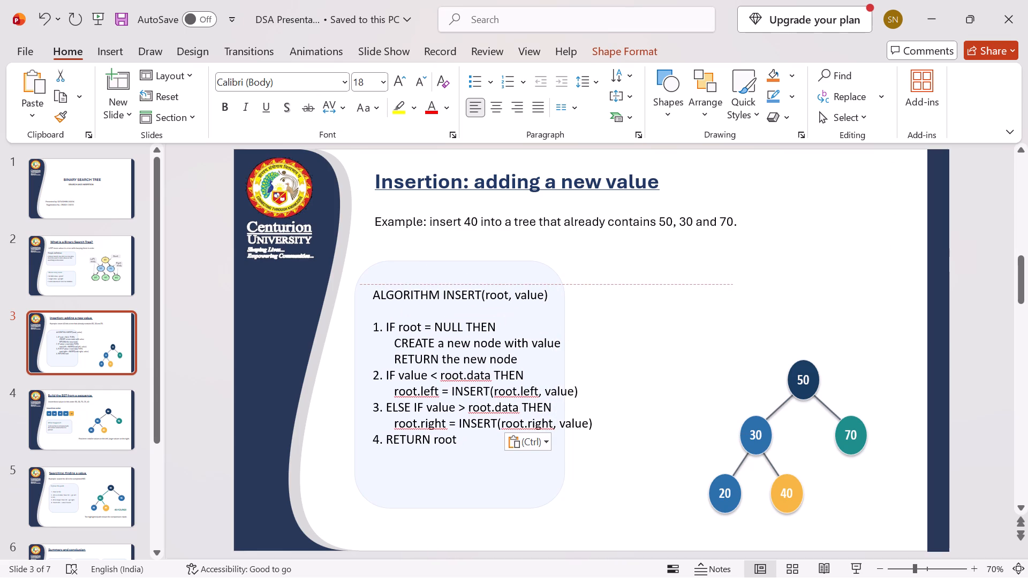
left_click_drag(633, 310, 624, 309)
Widen the rounded box behind the INSERT pseudocode to the right so that it spans the longest line.
left_click(554, 503)
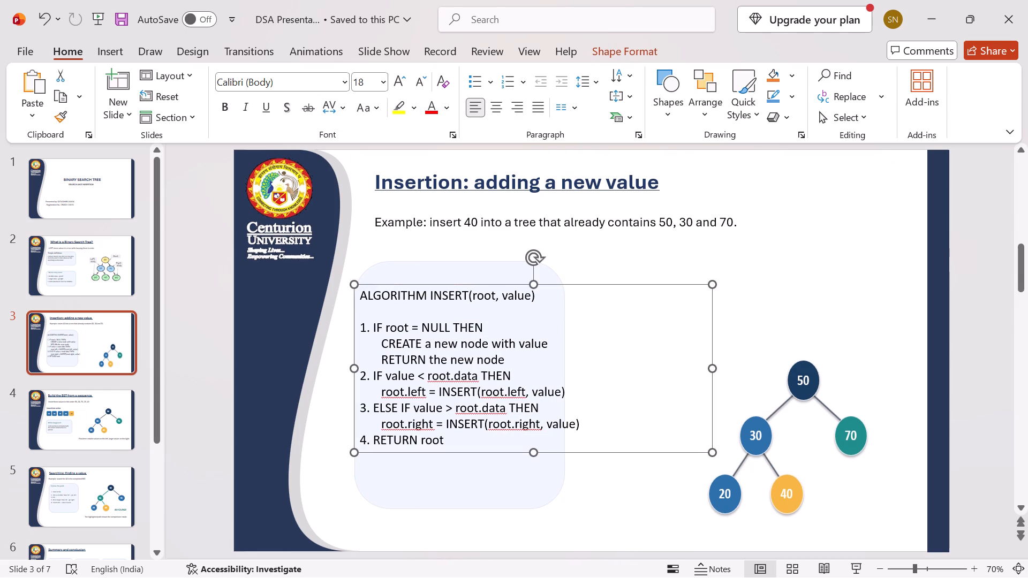
left_click(551, 491)
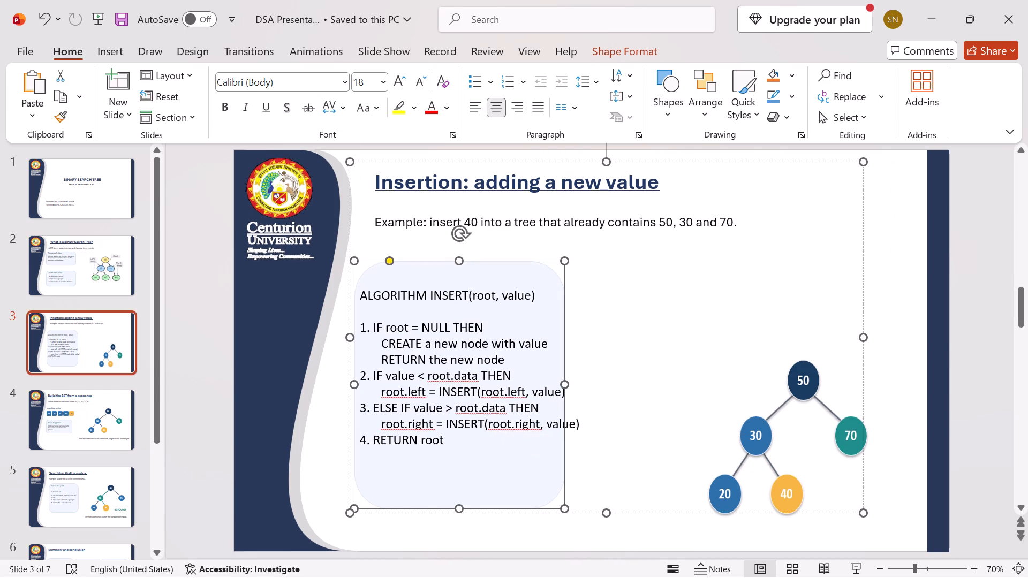
left_click_drag(564, 385, 581, 387)
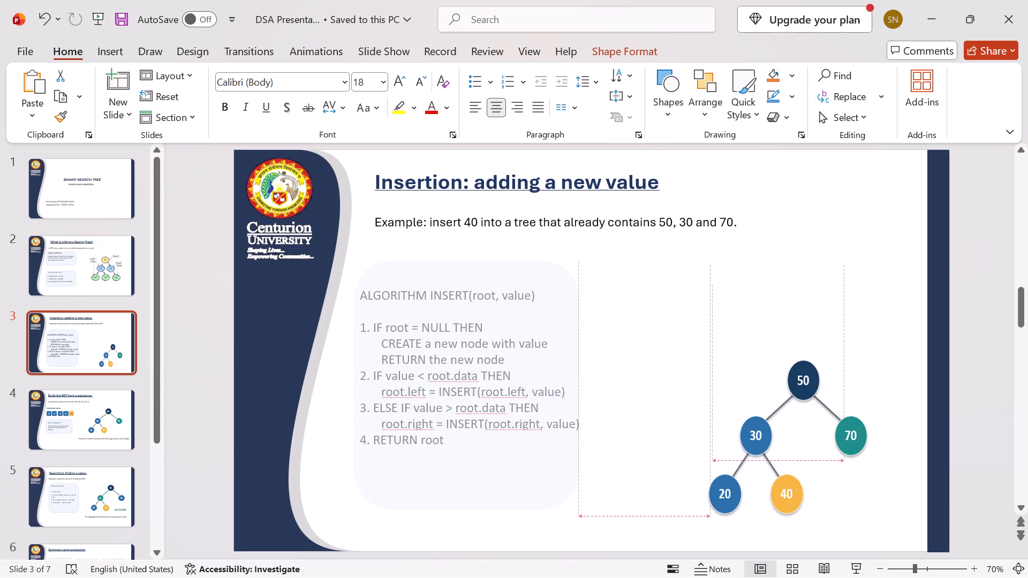
left_click_drag(581, 387, 588, 391)
left_click(712, 244)
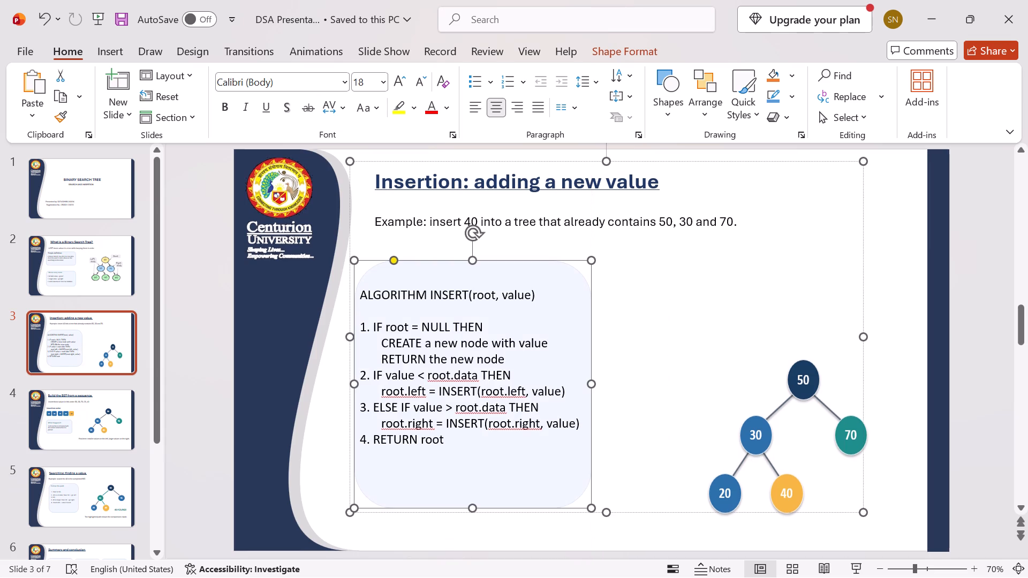
Shift the INSERT pseudocode text slightly right and down within the rounded box, leaving a margin at its left edge.
left_click(423, 352)
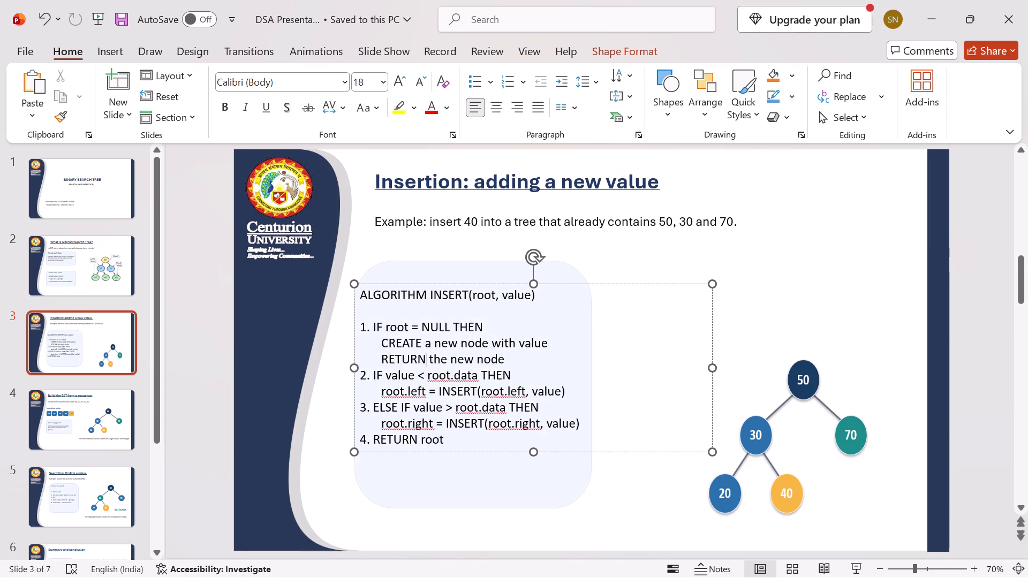
left_click_drag(679, 306, 690, 307)
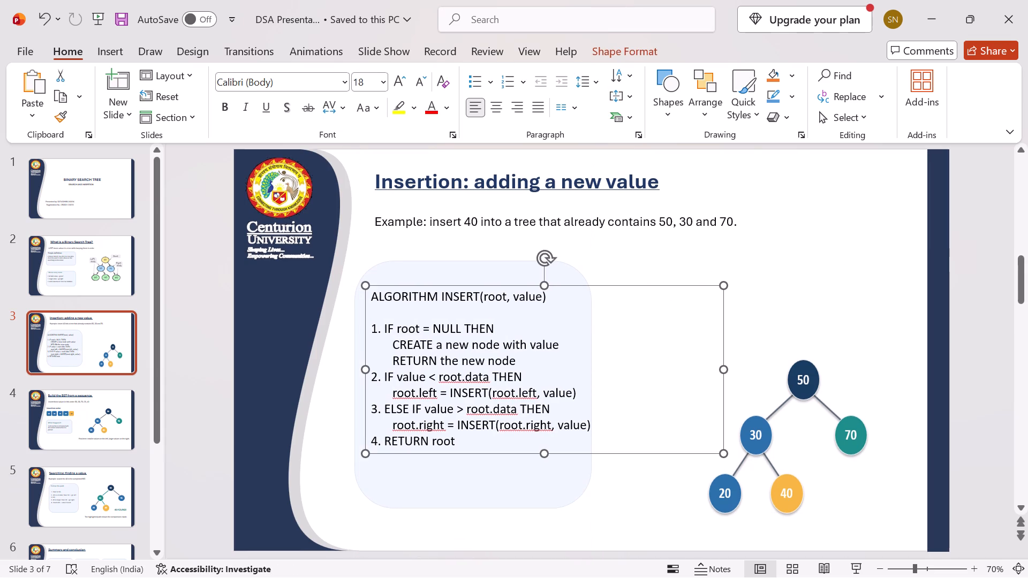
left_click(821, 276)
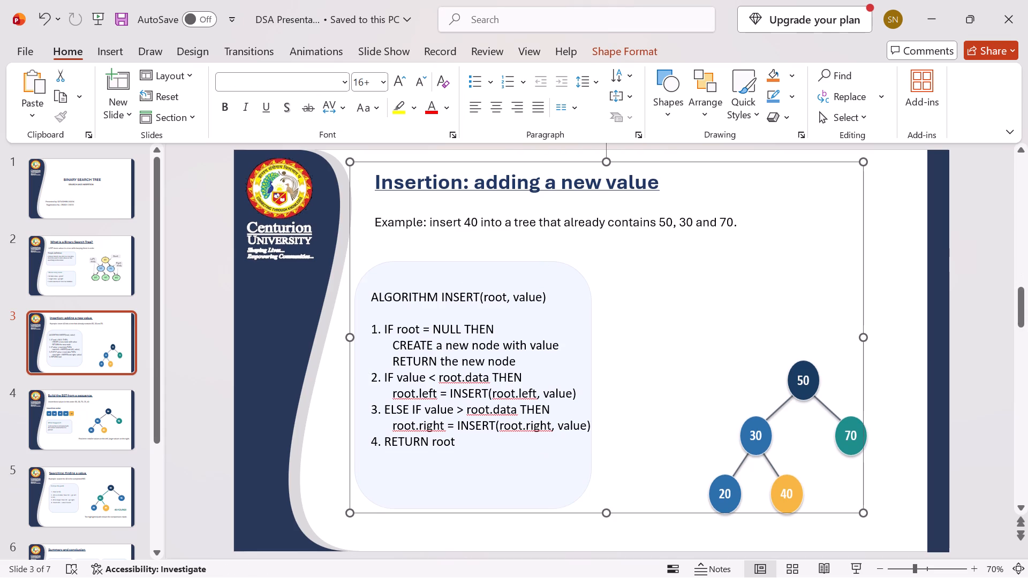
left_click(897, 292)
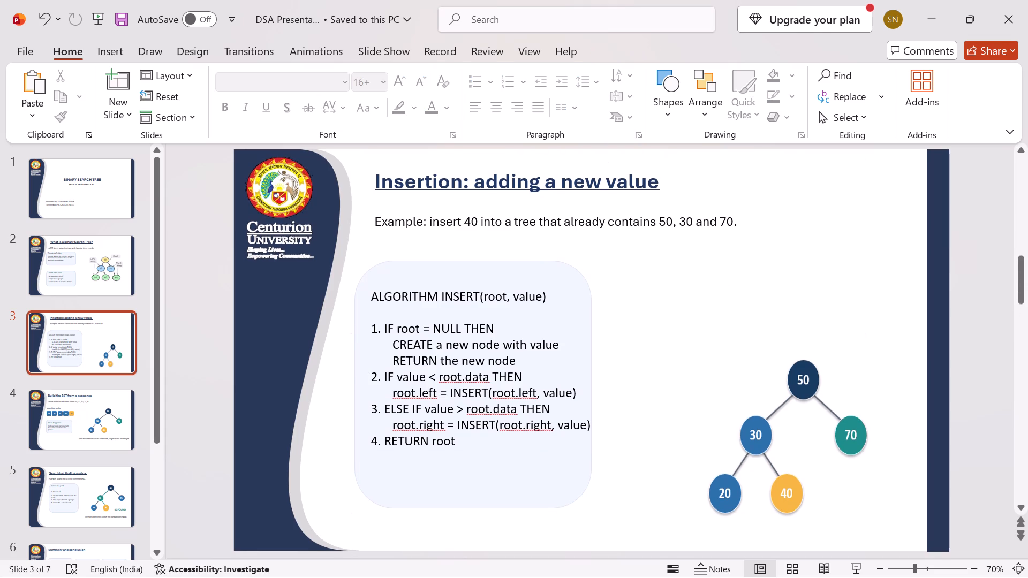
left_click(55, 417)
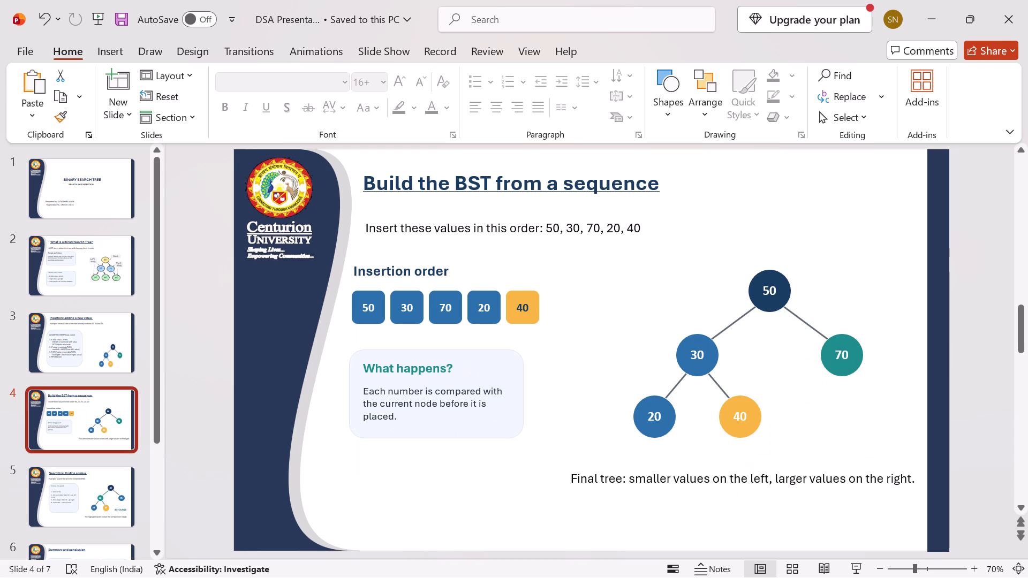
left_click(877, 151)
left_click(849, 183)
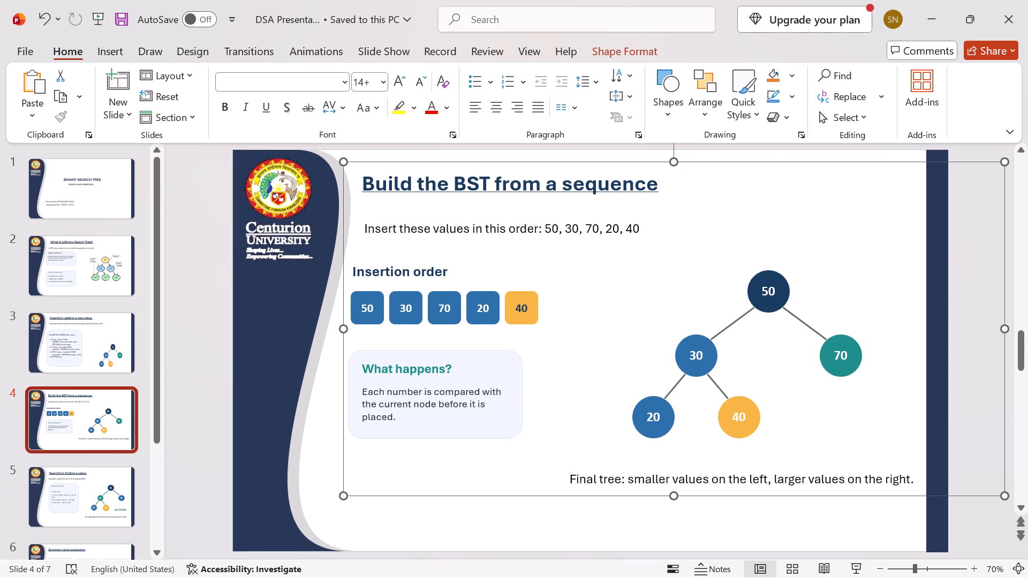
On slide 5, move the "Follow the path" heading and its numbered steps out of the rounded box to the slide's upper-right area.
left_click(64, 506)
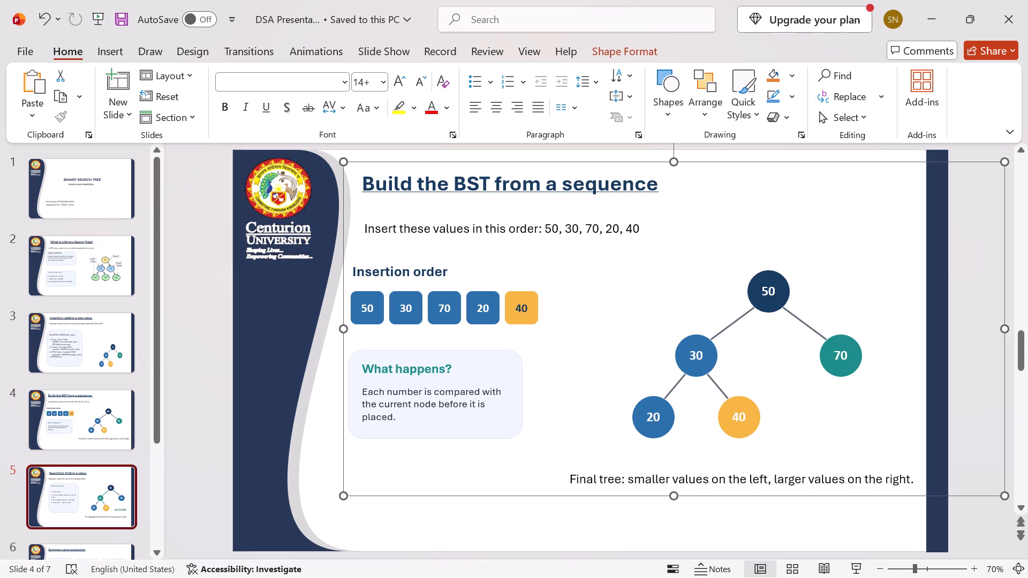
scroll(59, 412, "down", 3)
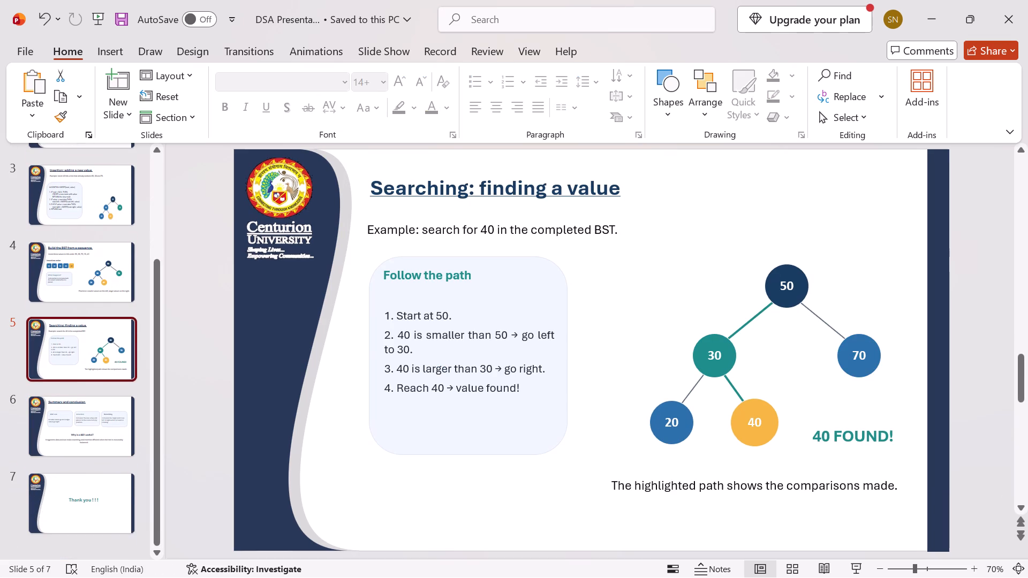
left_click(401, 278)
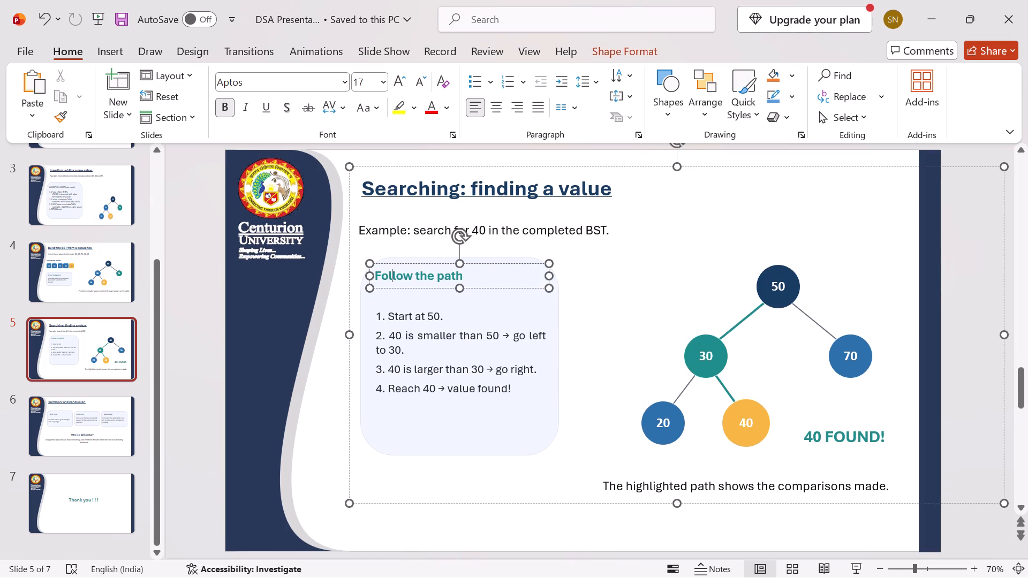
left_click_drag(514, 263, 883, 171)
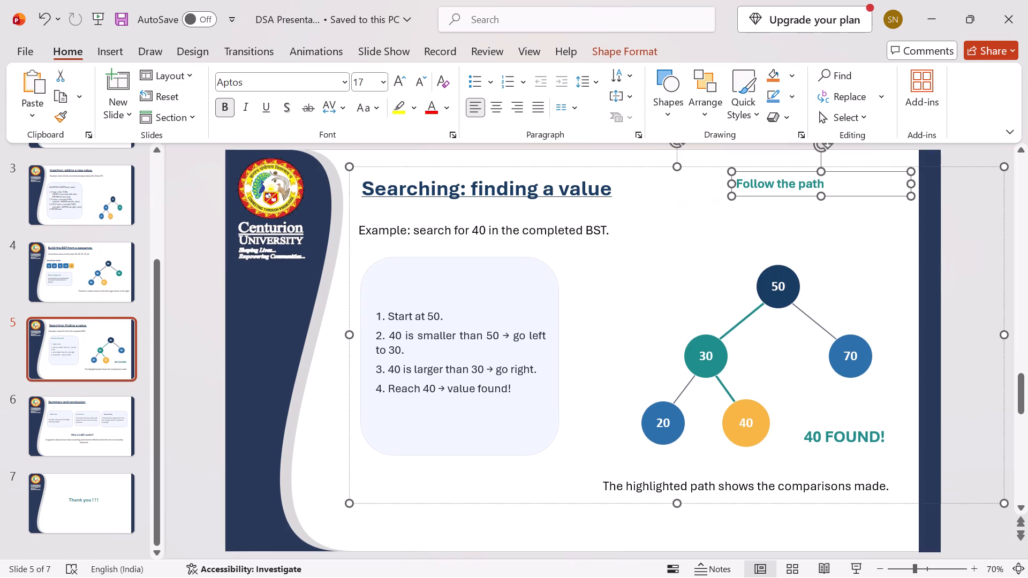
left_click(429, 363)
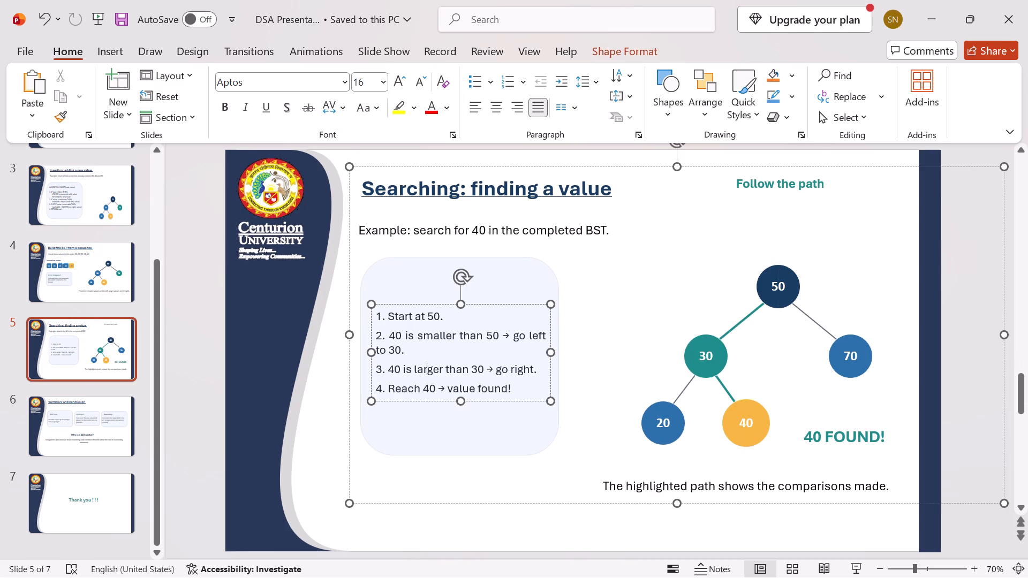
left_click_drag(521, 304, 940, 197)
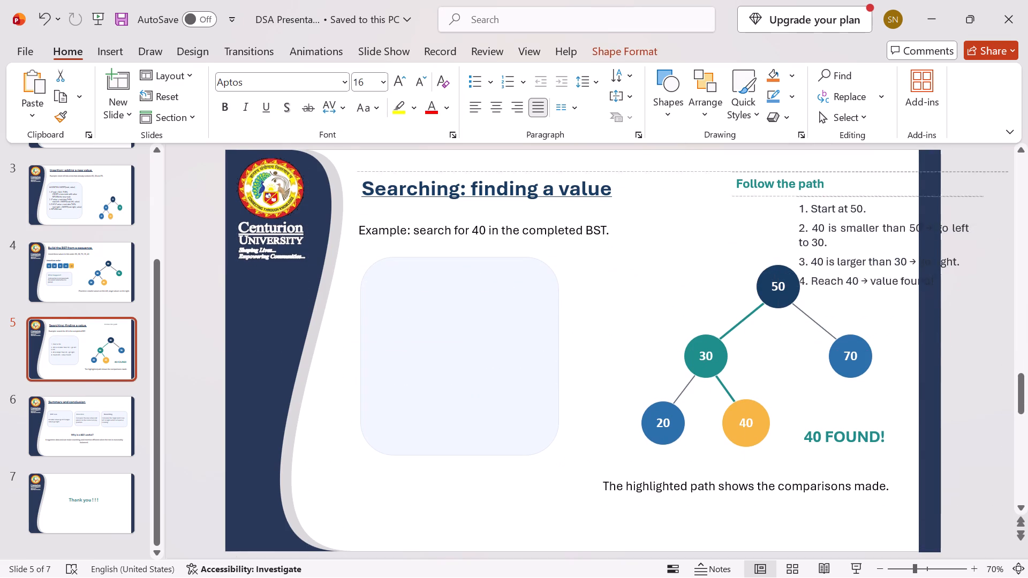
left_click_drag(940, 197, 865, 195)
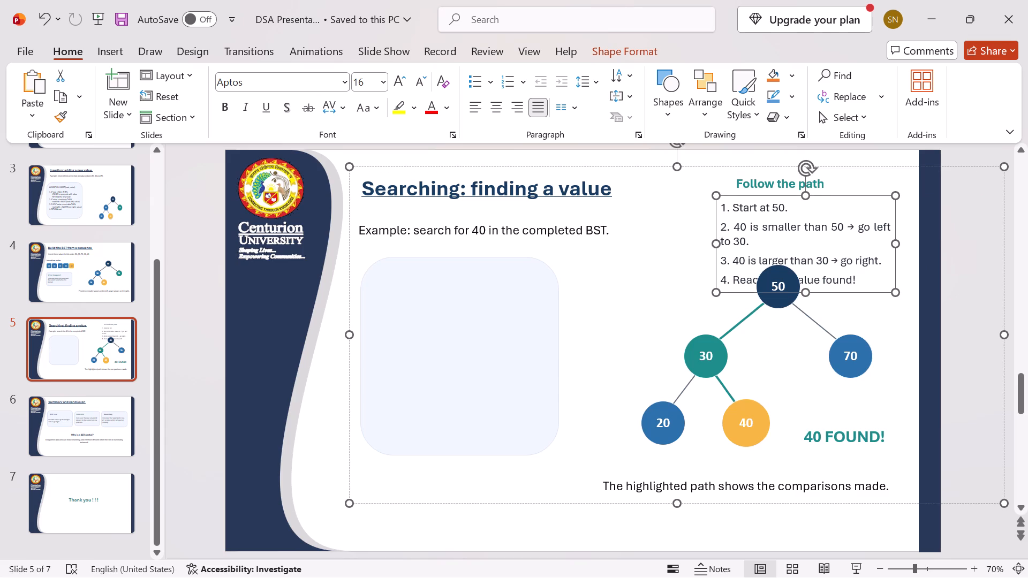
Extend the emptied rounded box on slide 5 downward to just below the level of the highlighted-path caption.
left_click(754, 369)
left_click(722, 354)
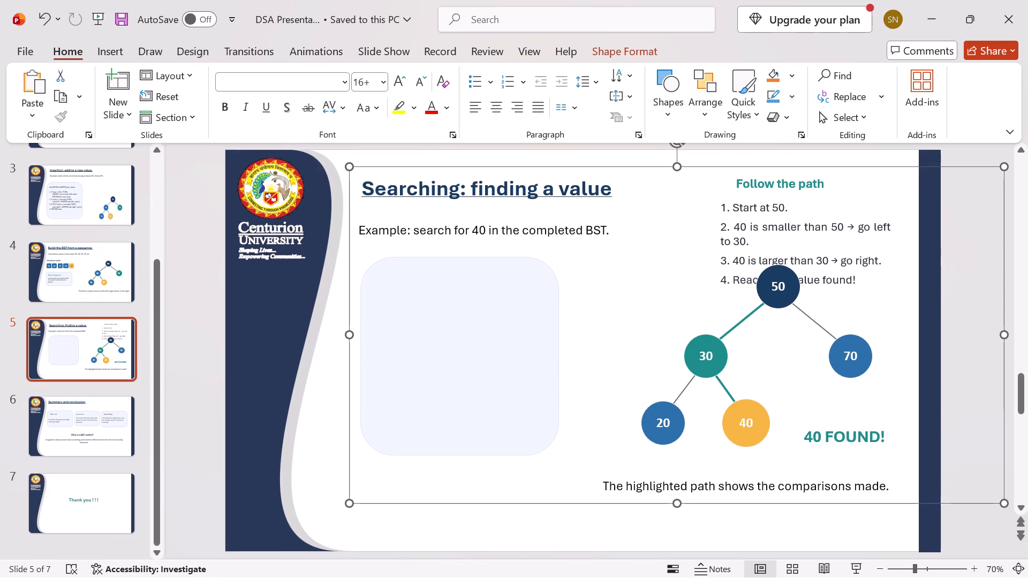
left_click(722, 354)
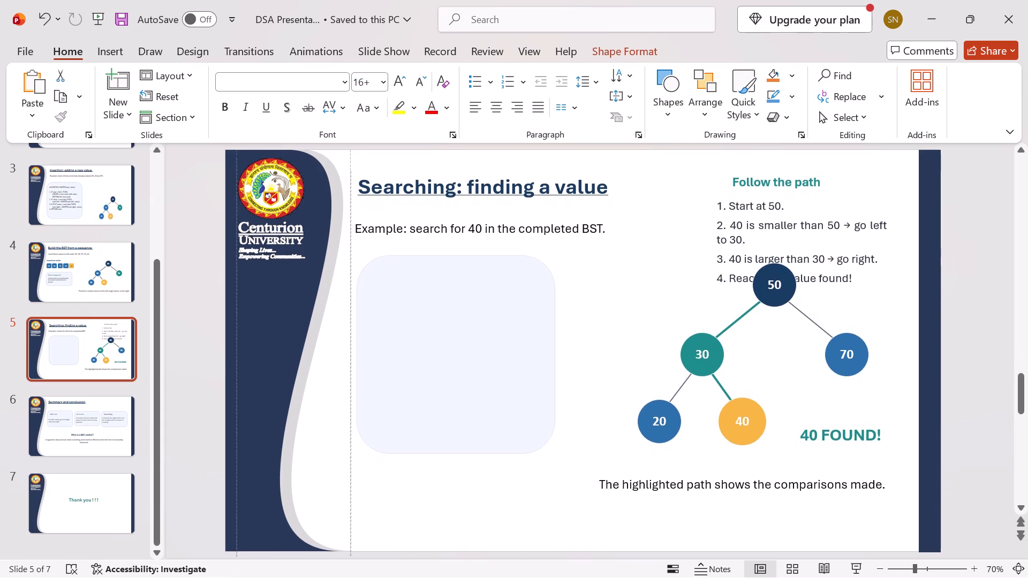
left_click(462, 310)
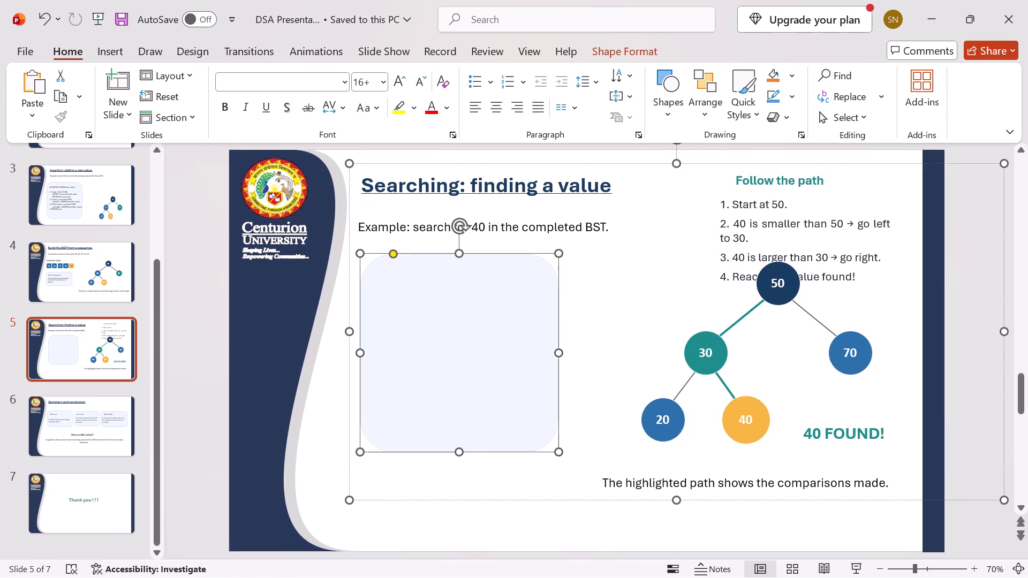
left_click(616, 318)
left_click(475, 345)
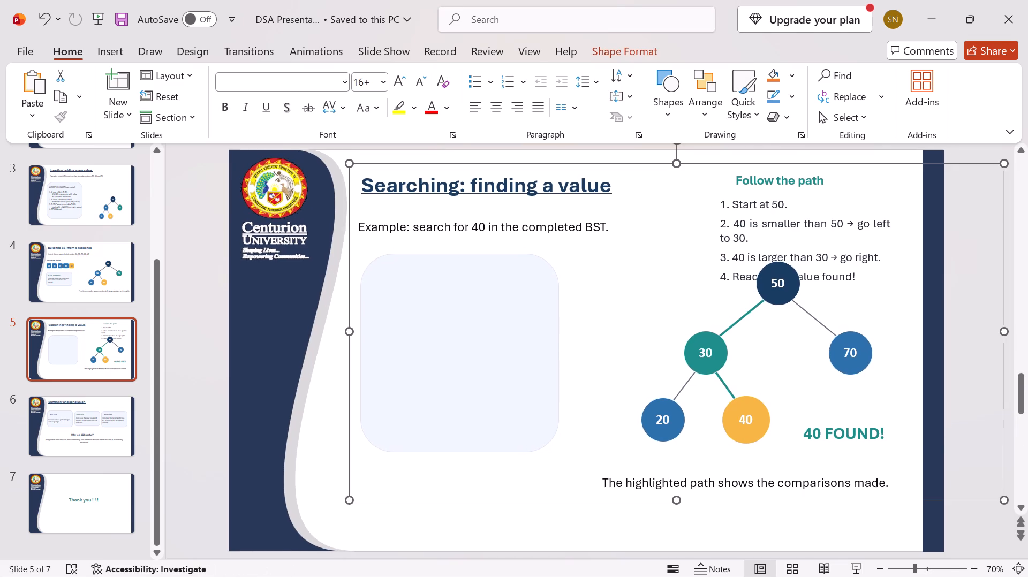
left_click(537, 422)
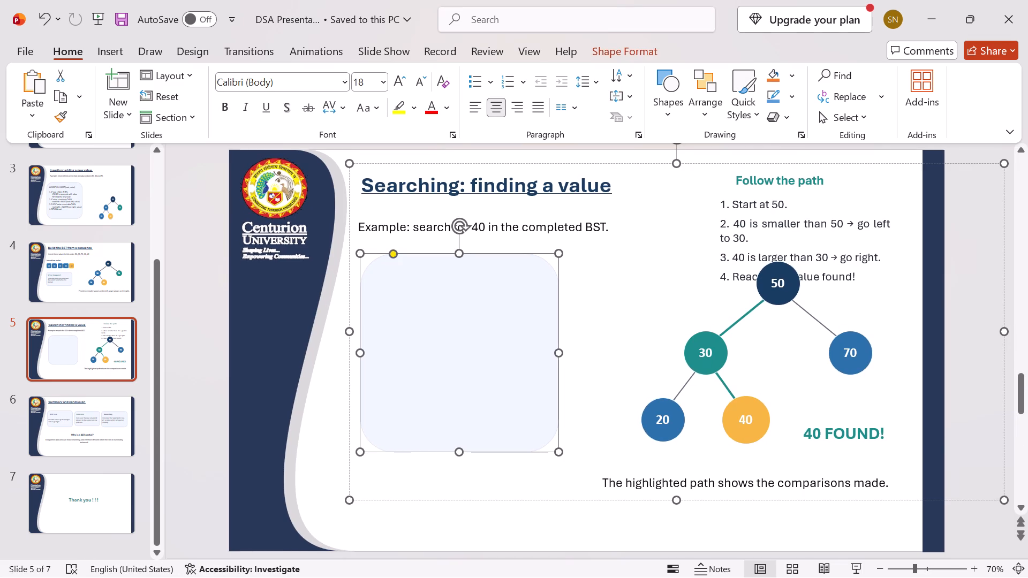
left_click_drag(463, 451, 458, 491)
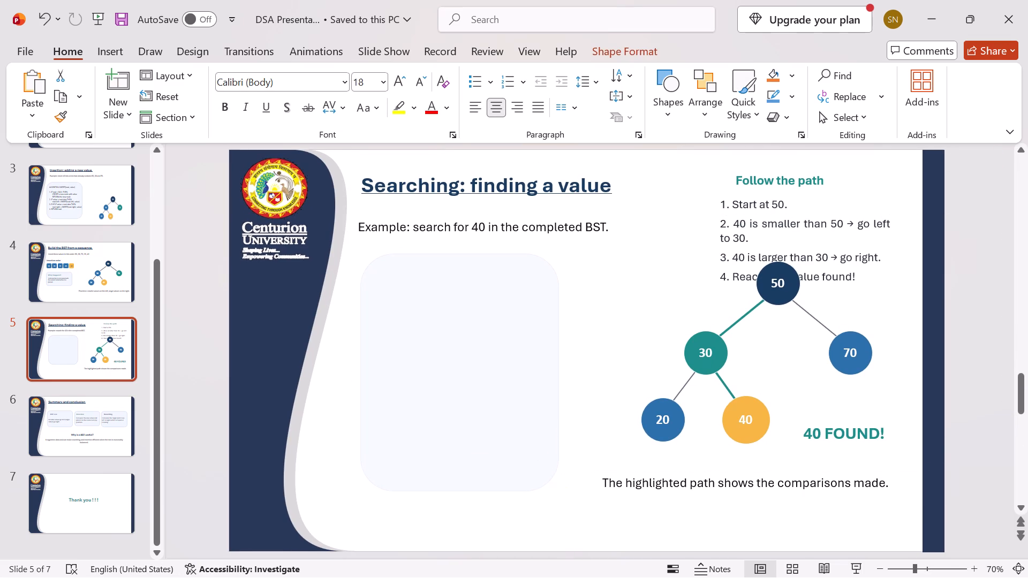
Stretch the bottom edge of the empty rounded box on slide 5 slightly further down, past the highlighted-path caption's level, and deselect it.
left_click_drag(458, 491, 458, 507)
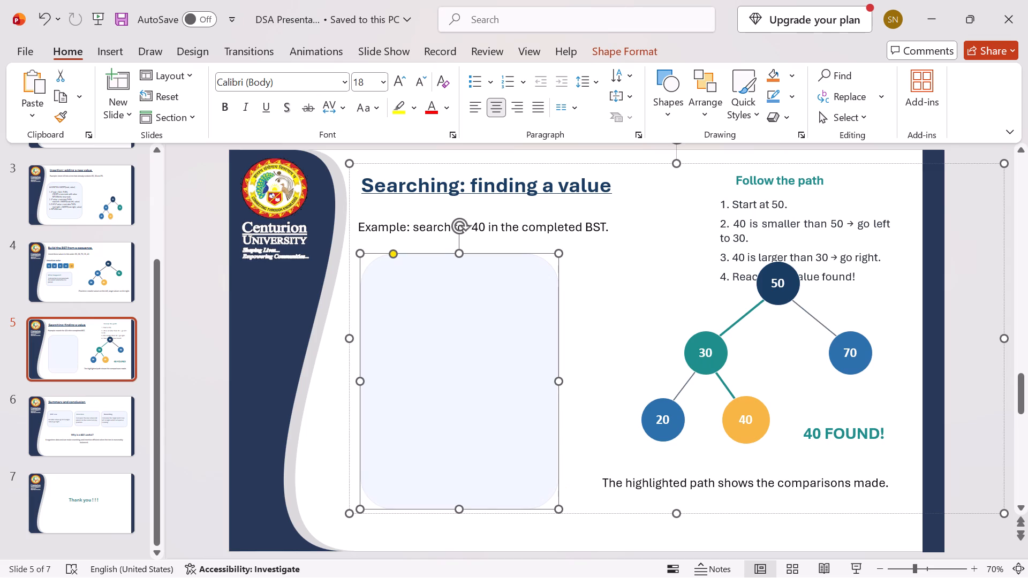
left_click(640, 371)
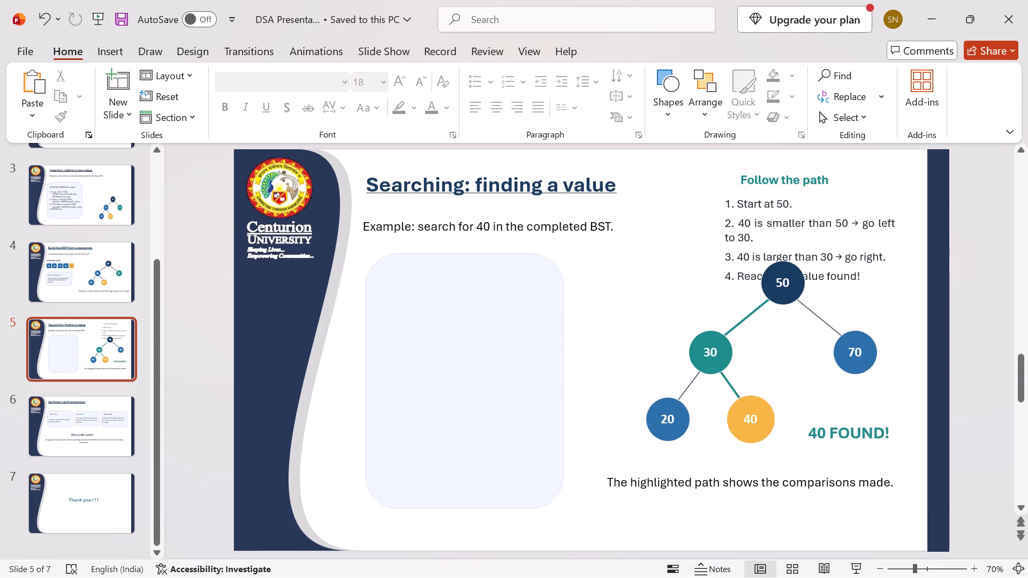
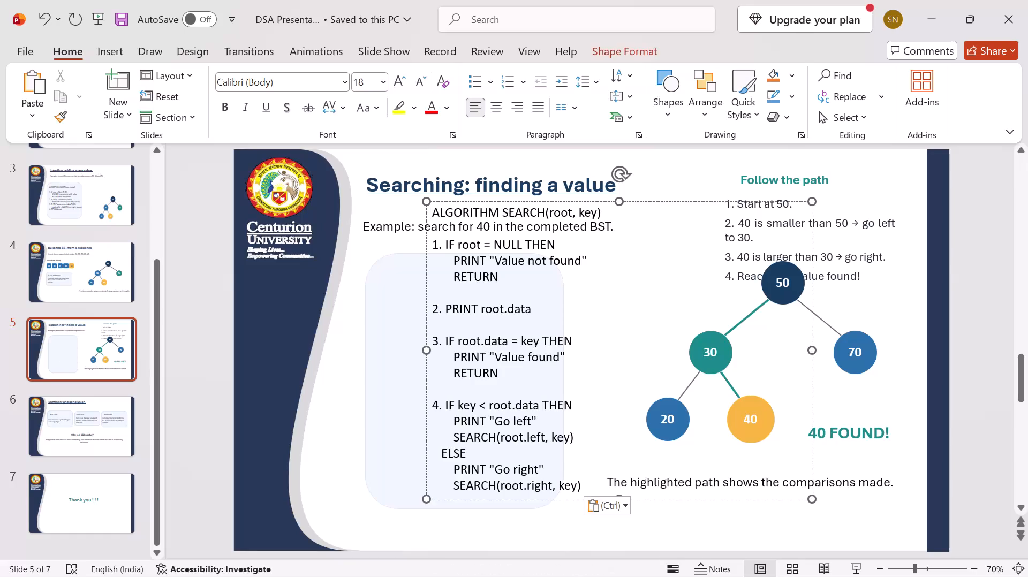
Move the pasted SEARCH pseudocode text over the rounded box on slide 5, starting just below the example sentence.
left_click_drag(676, 325, 628, 359)
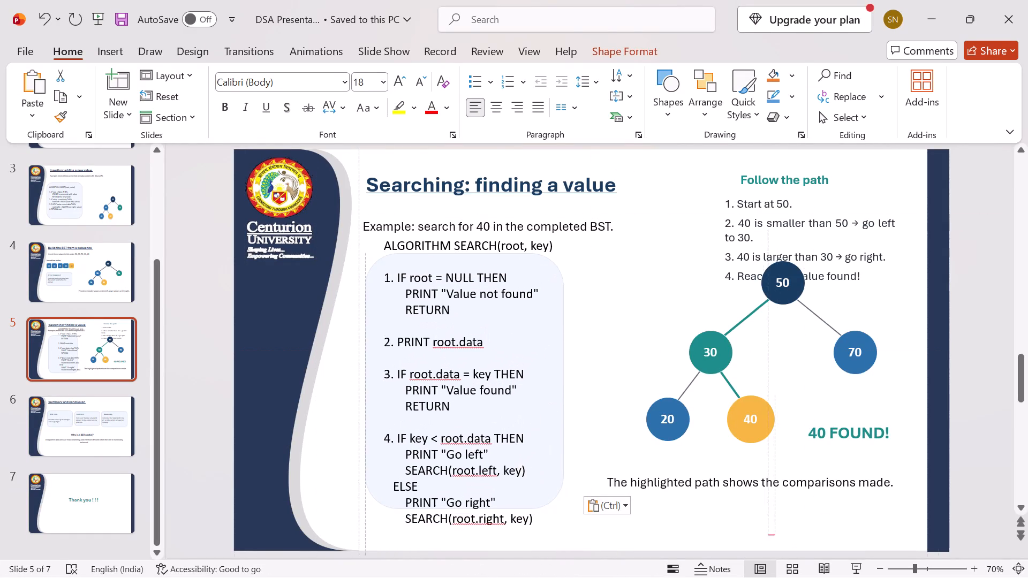
left_click_drag(628, 359, 626, 369)
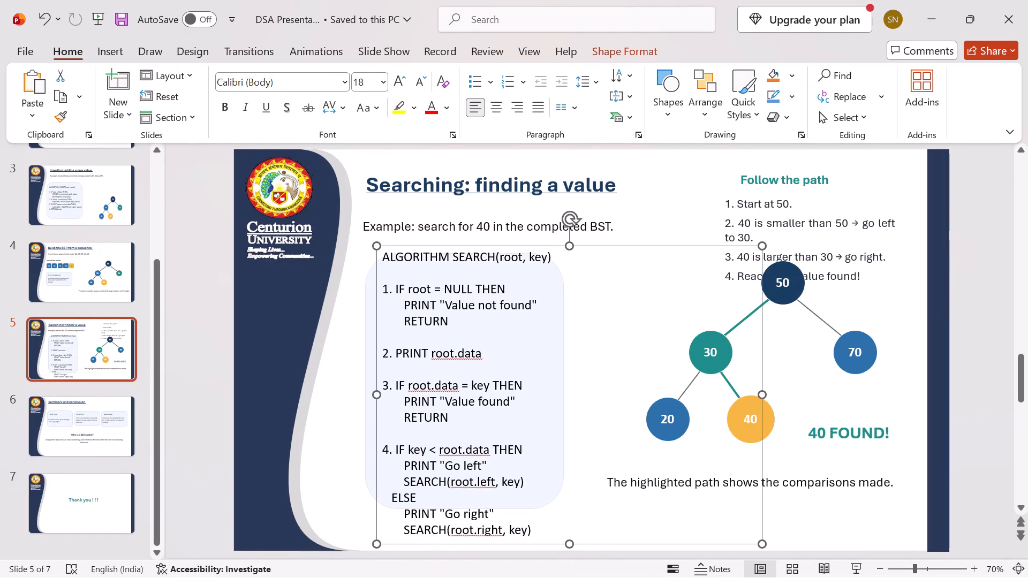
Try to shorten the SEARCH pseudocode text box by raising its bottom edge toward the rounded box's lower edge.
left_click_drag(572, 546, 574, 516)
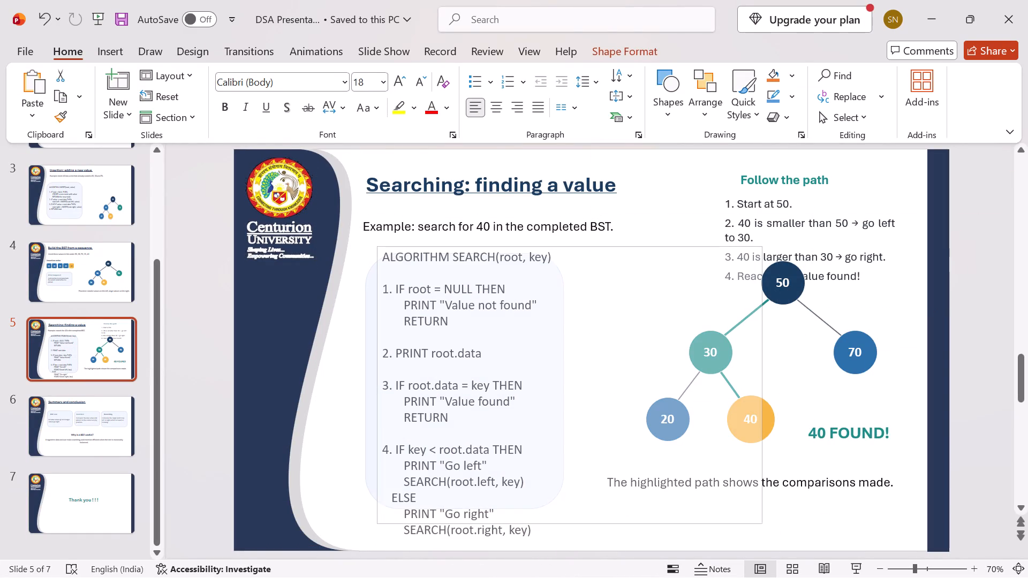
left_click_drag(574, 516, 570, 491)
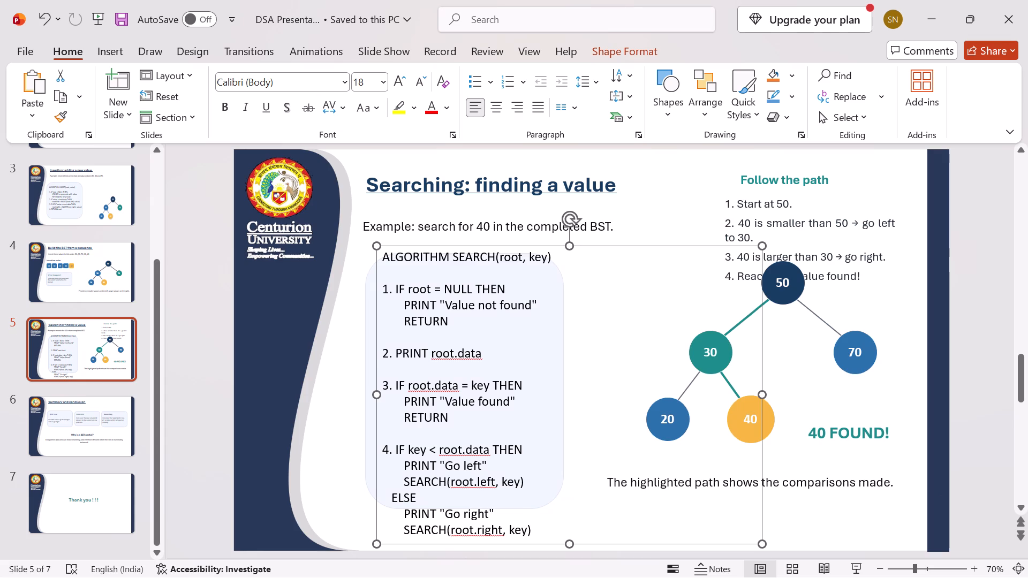
Reduce all of the SEARCH pseudocode text to font size 16.
left_click(385, 257)
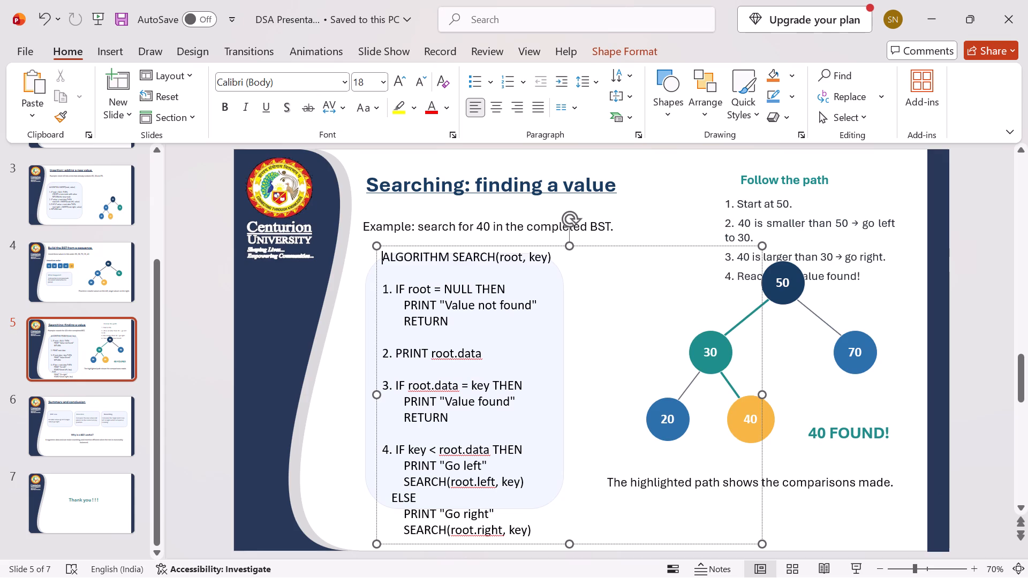
key("ctrl+a")
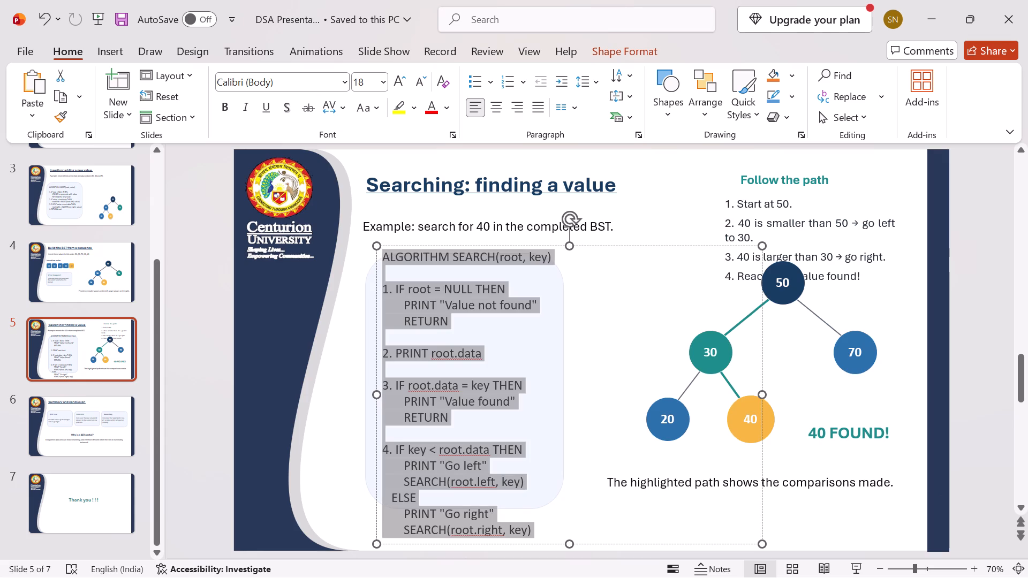
left_click(419, 73)
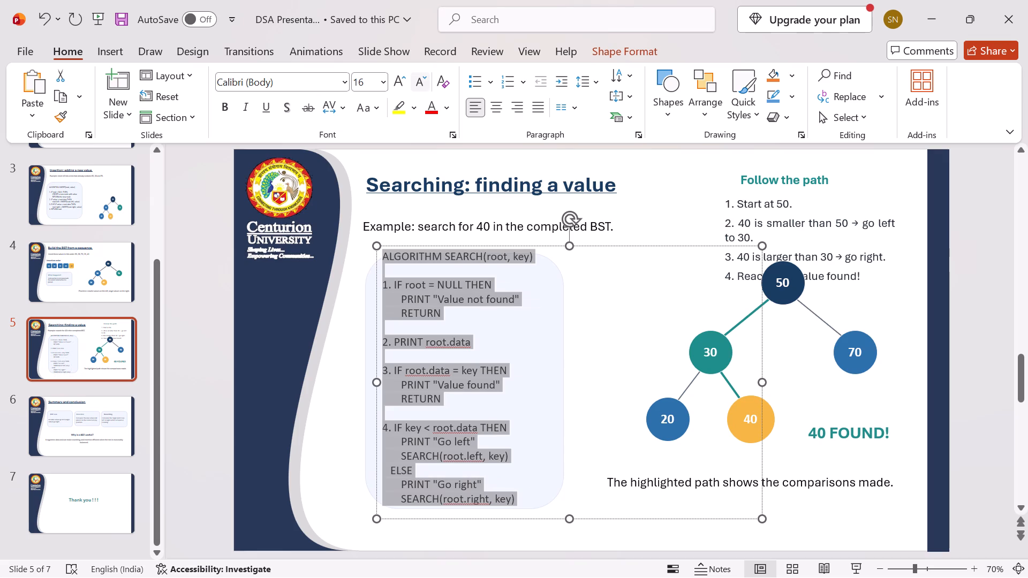
left_click(637, 311)
left_click(546, 339)
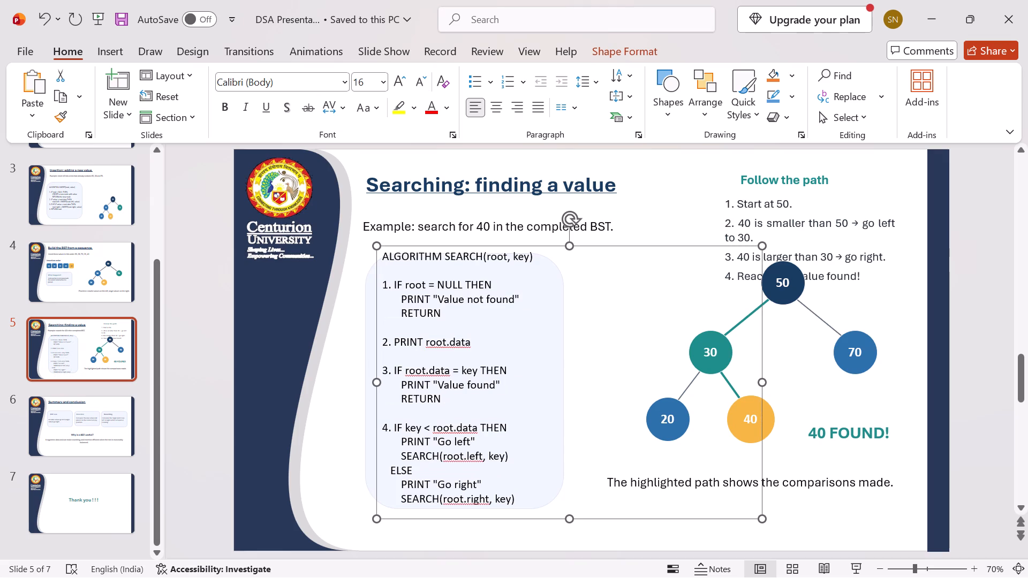
Nudge the SEARCH pseudocode on slide 5 slightly down and left so its heading line sits inside the rounded box.
left_click(561, 276)
left_click(312, 300)
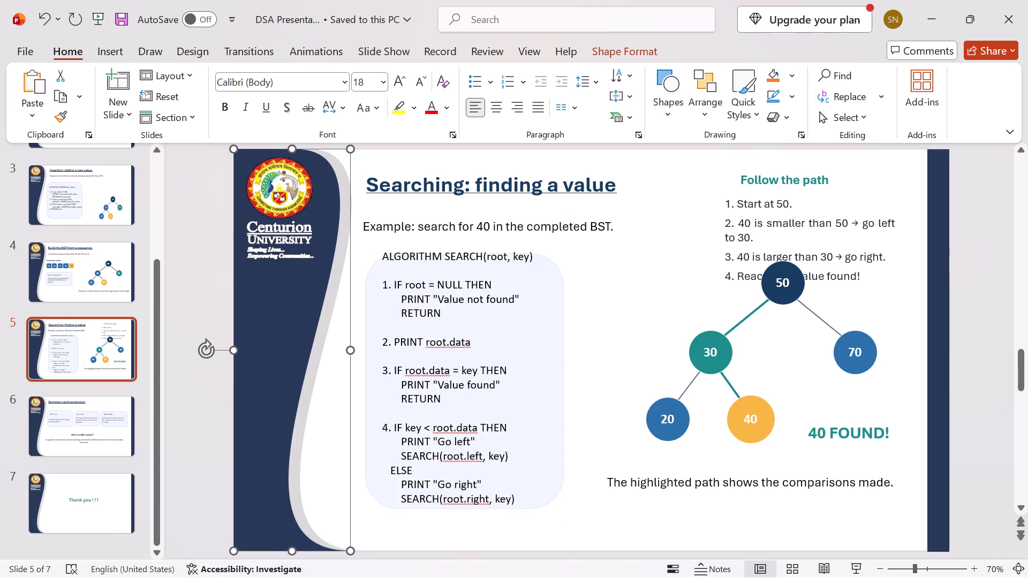
left_click(550, 270)
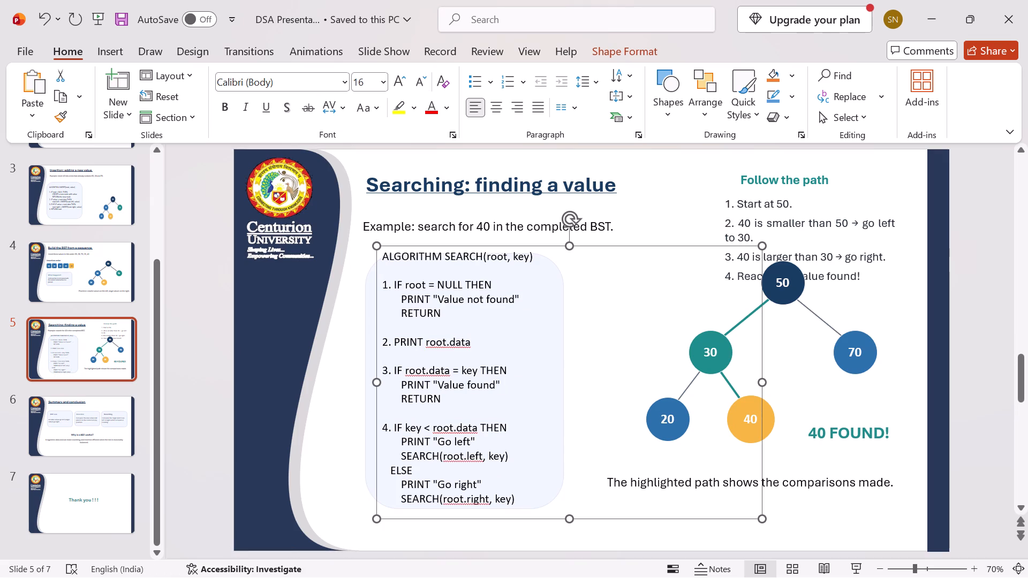
left_click(367, 402)
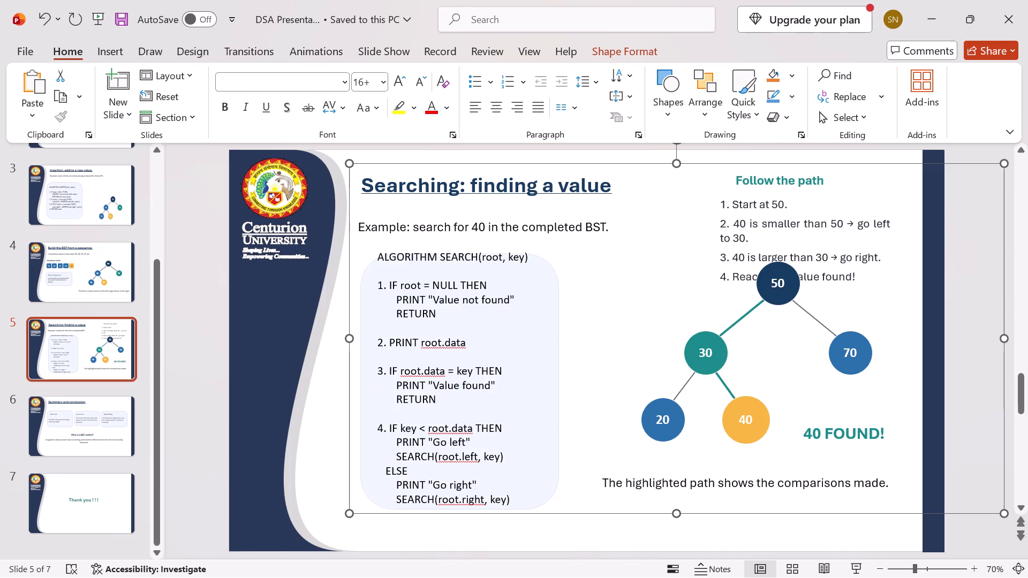
double_click(375, 262)
left_click(539, 308)
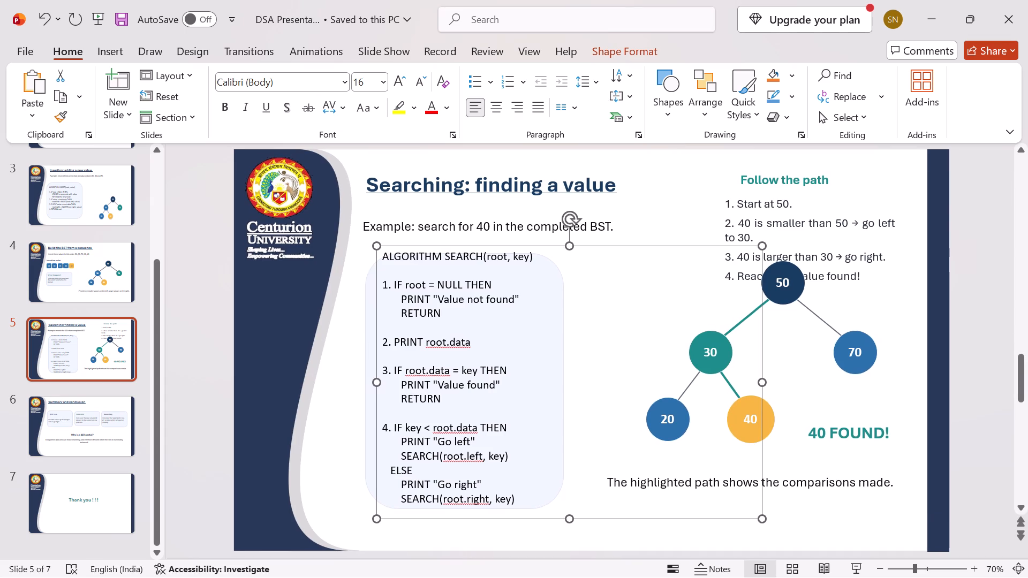
left_click(712, 182)
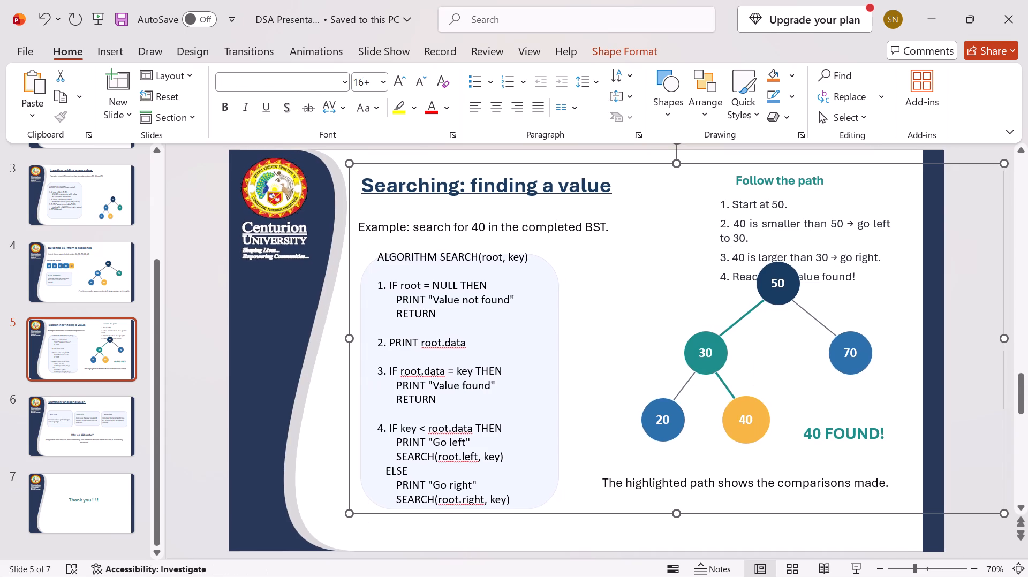
left_click(553, 275)
left_click(553, 275)
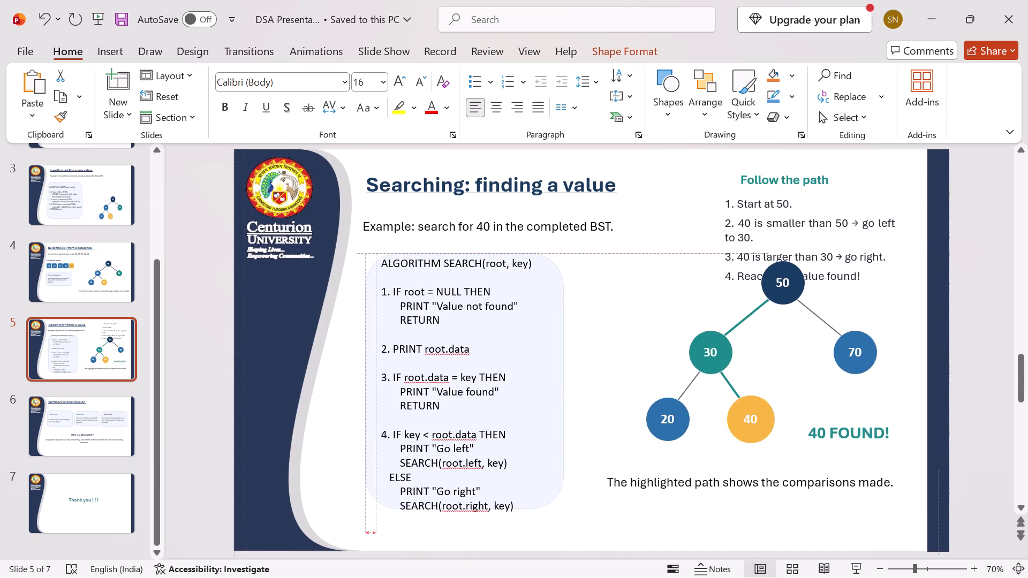
left_click(647, 310)
left_click(689, 211)
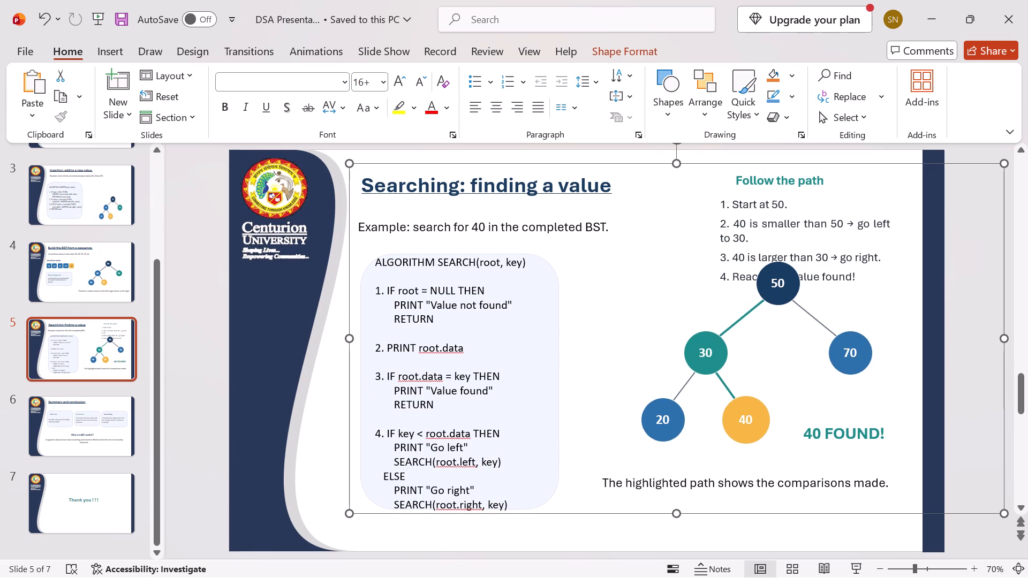
Set the font size of the entire SEARCH pseudocode to 15.
left_click(502, 296)
left_click(439, 303)
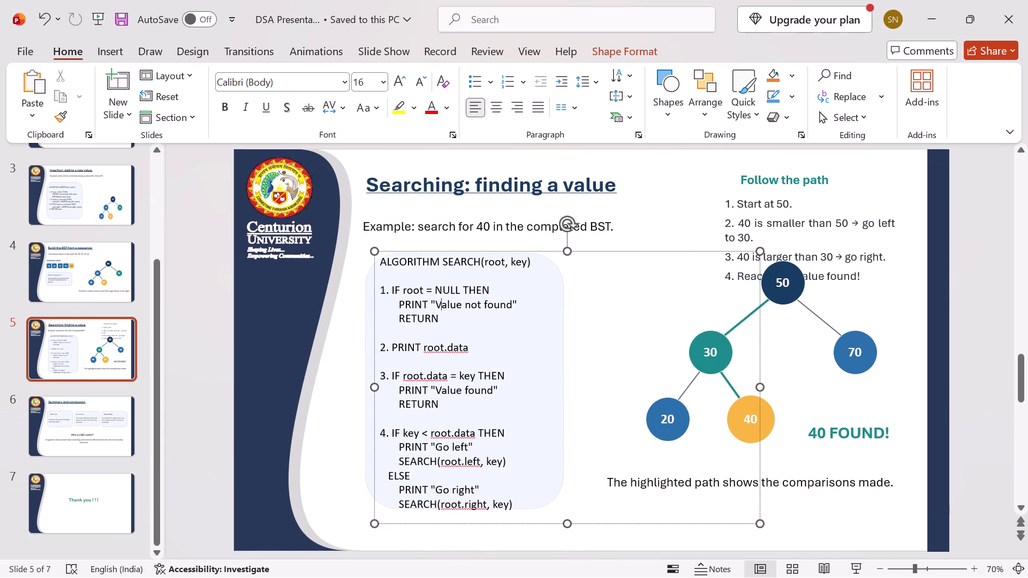
key("ctrl+a")
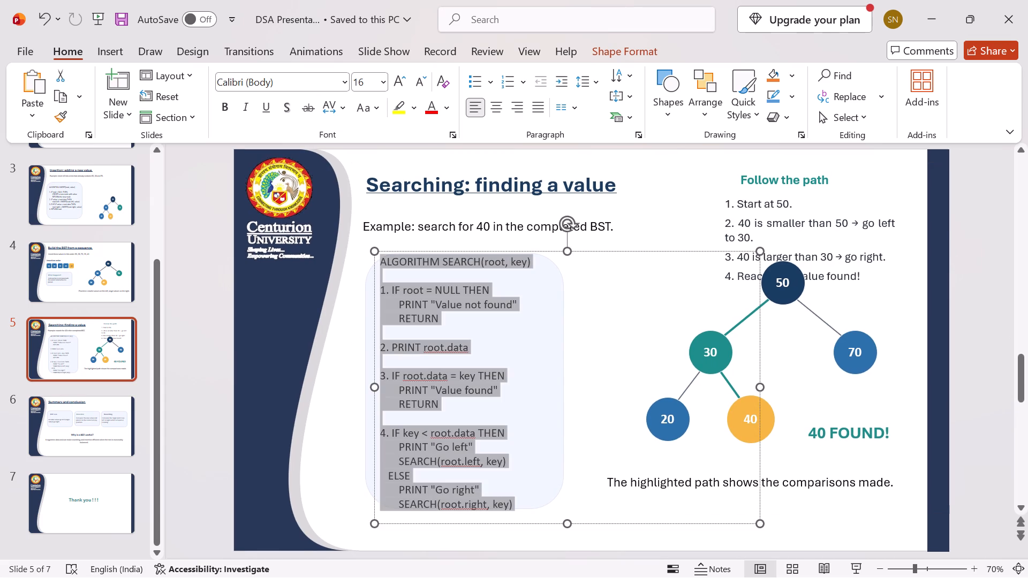
left_click(362, 81)
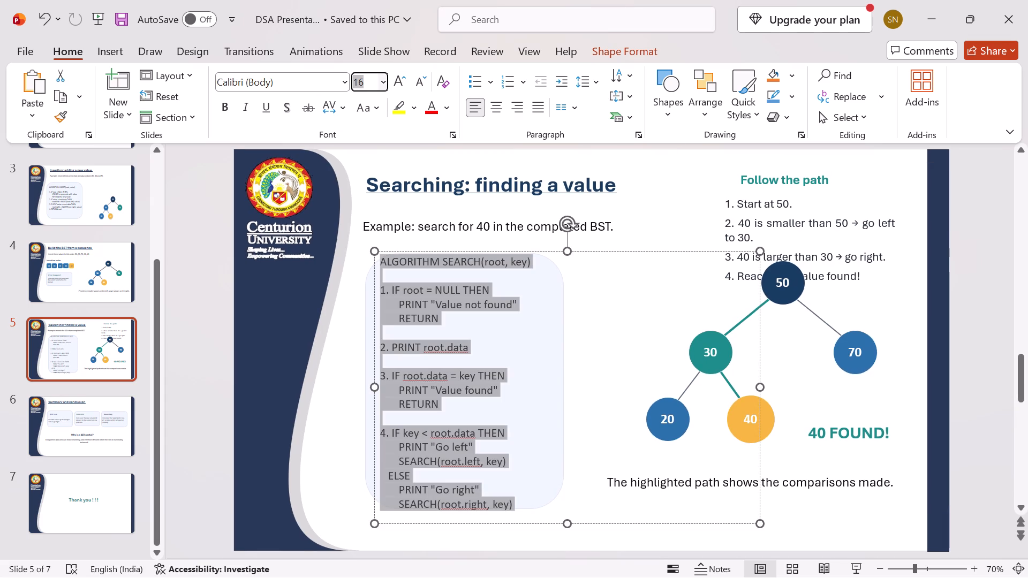
type("15")
key("Return")
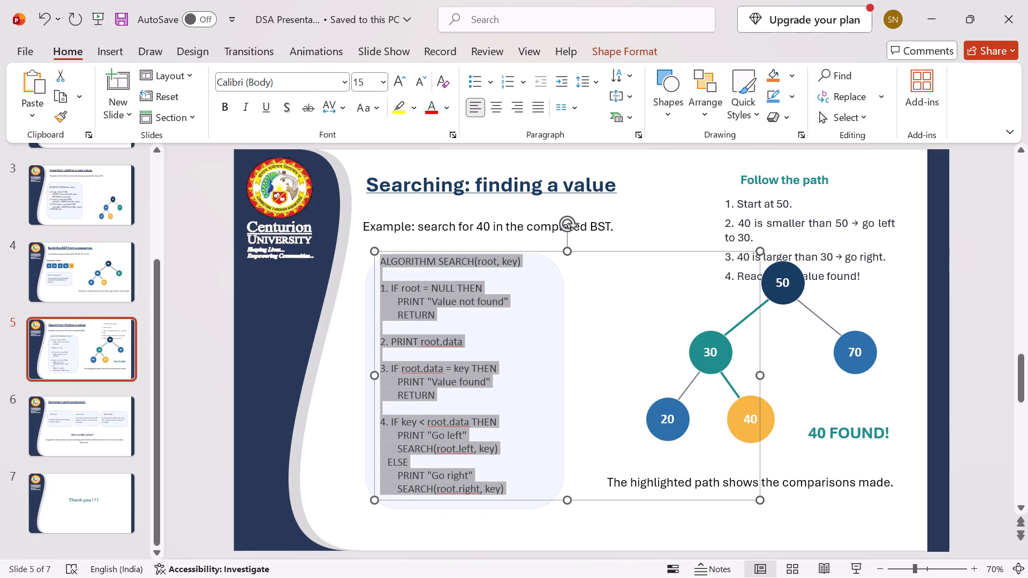
left_click(701, 218)
Shift the SEARCH pseudocode slightly right and down within the rounded box, leaving a margin at its left edge.
left_click(553, 345)
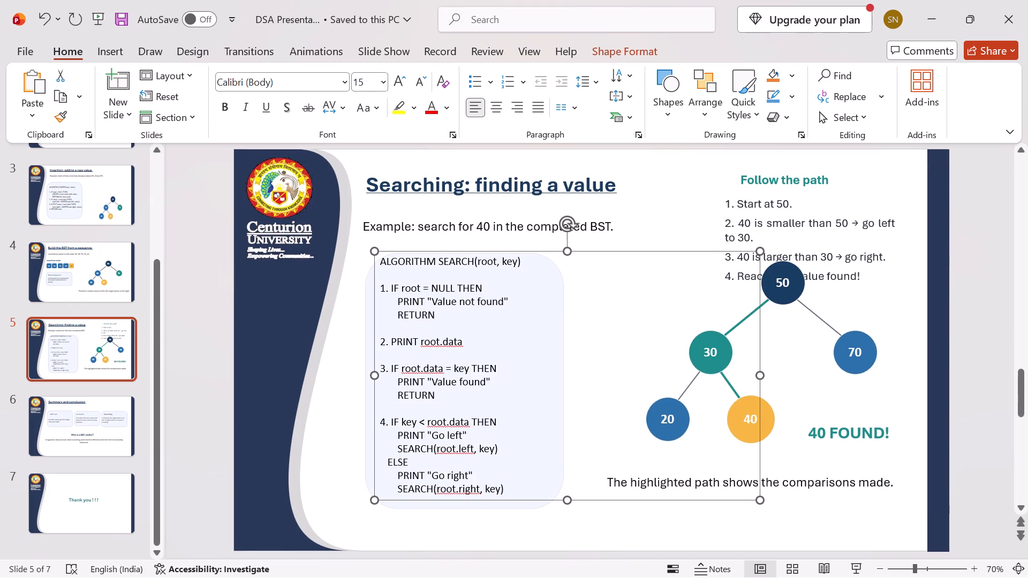
left_click_drag(640, 299, 646, 304)
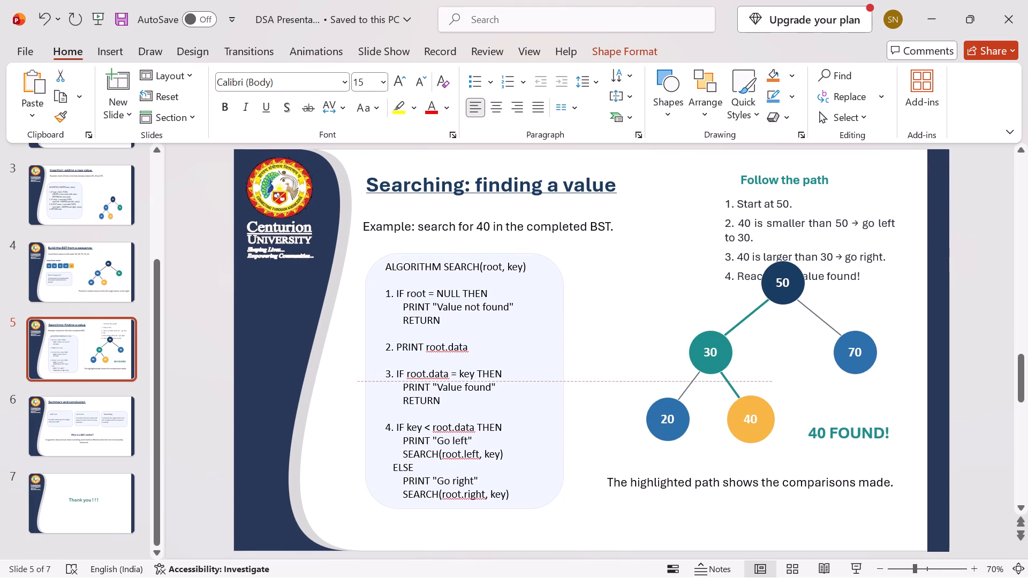
left_click_drag(646, 304, 649, 305)
left_click(705, 204)
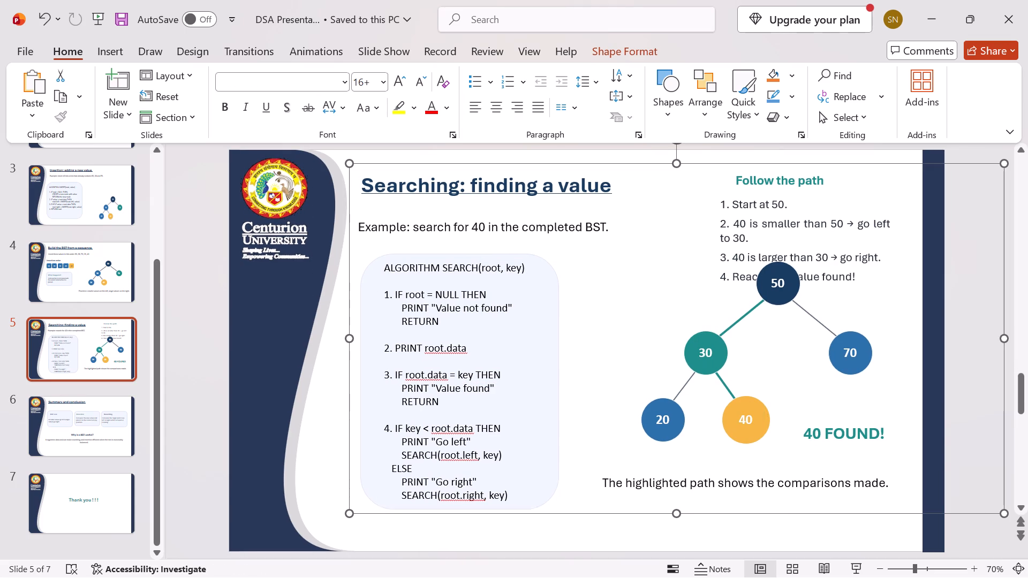
Narrow the SEARCH pseudocode's text box from its right edge so that it fits within the rounded box.
left_click(860, 422)
left_click(722, 360)
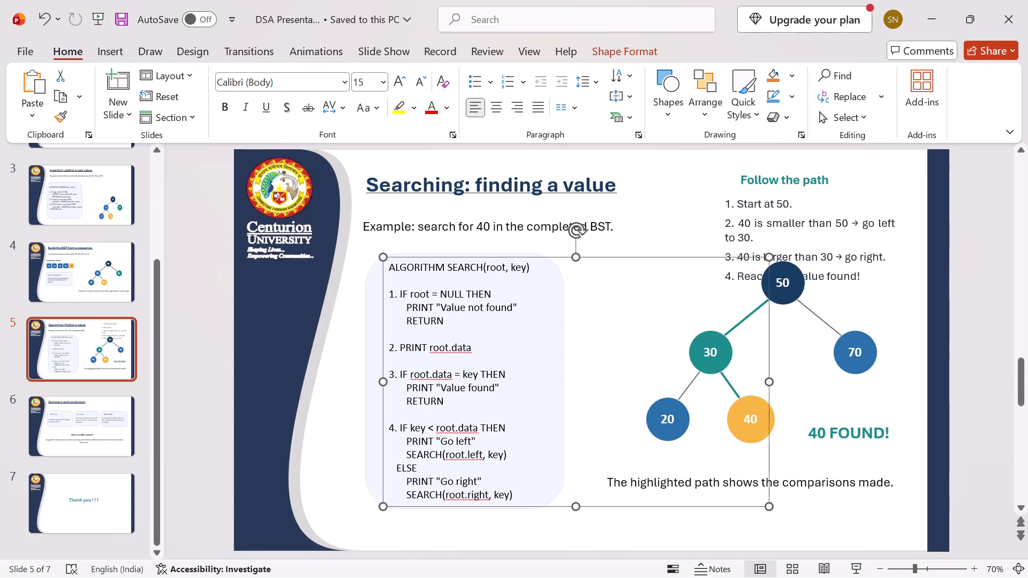
left_click(791, 282)
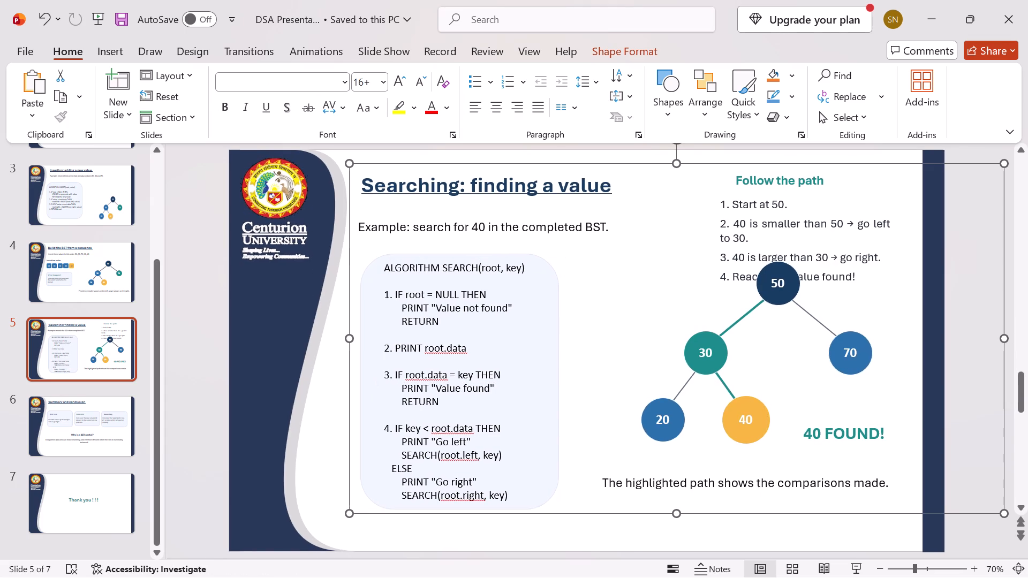
left_click(622, 331)
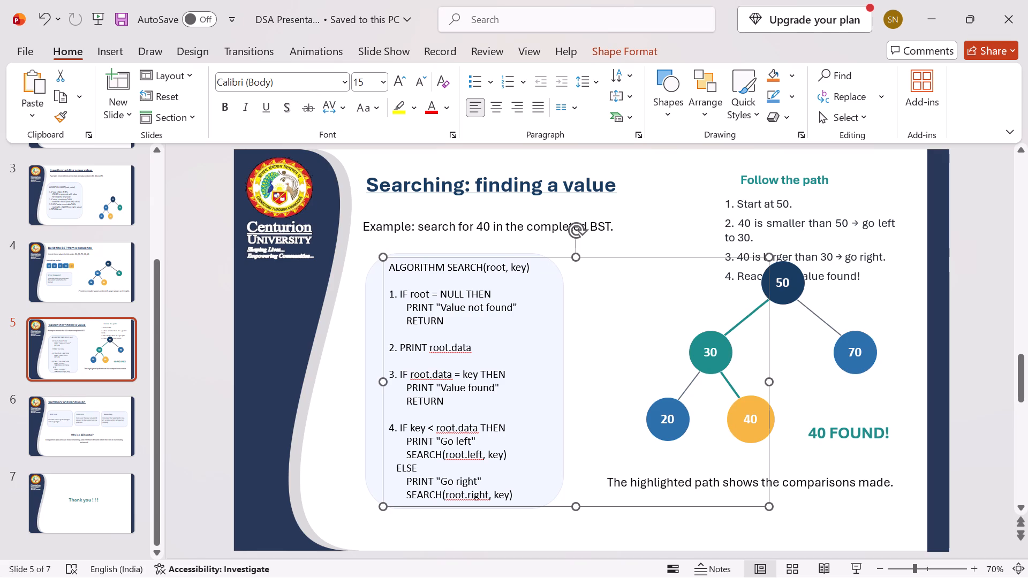
left_click_drag(774, 383, 557, 371)
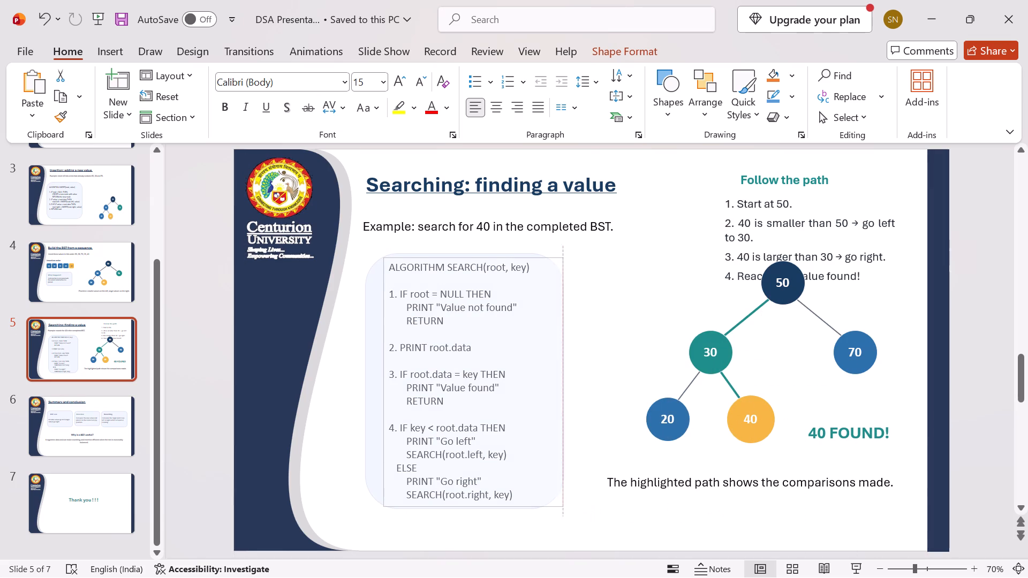
left_click_drag(557, 371, 547, 370)
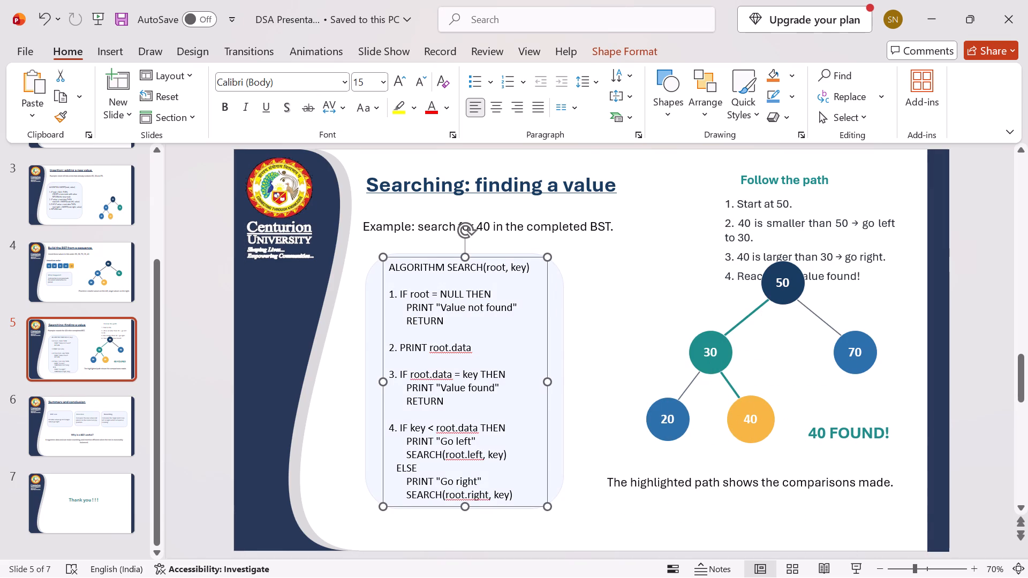
Move the rounded box behind the SEARCH pseudocode slightly down and extend its bottom edge well below the last line.
left_click(556, 345)
left_click(542, 283)
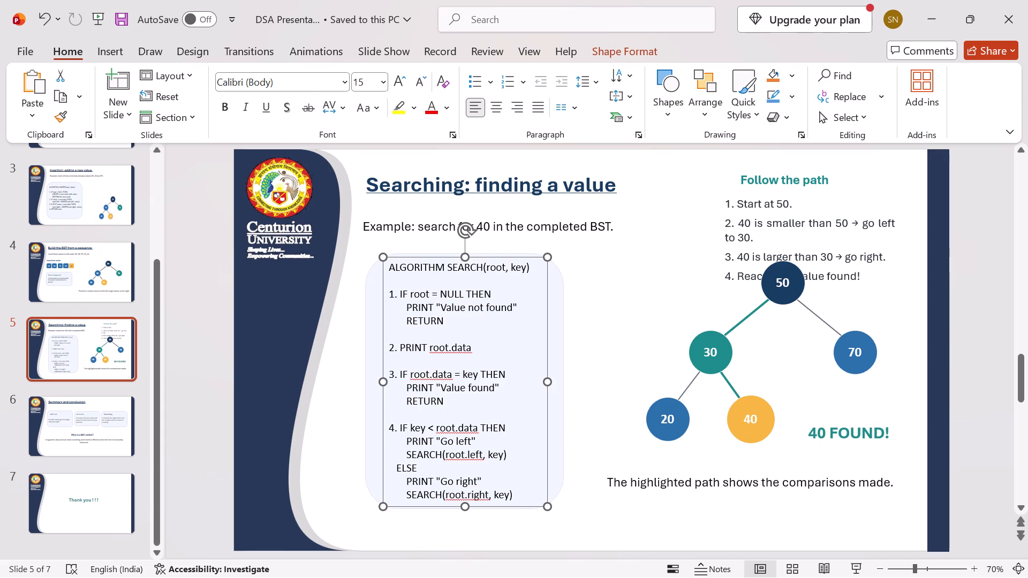
left_click(561, 274)
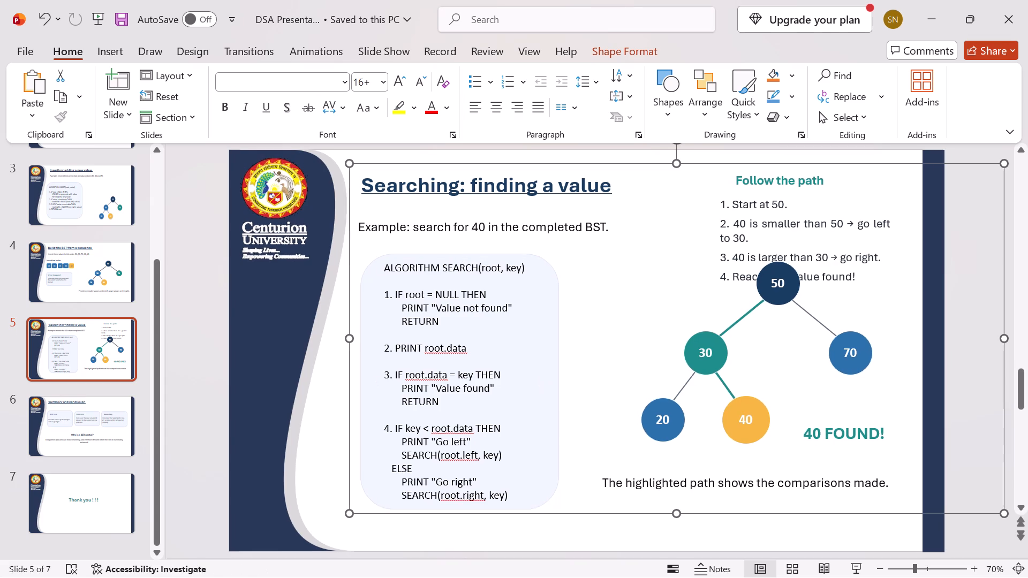
left_click(557, 282)
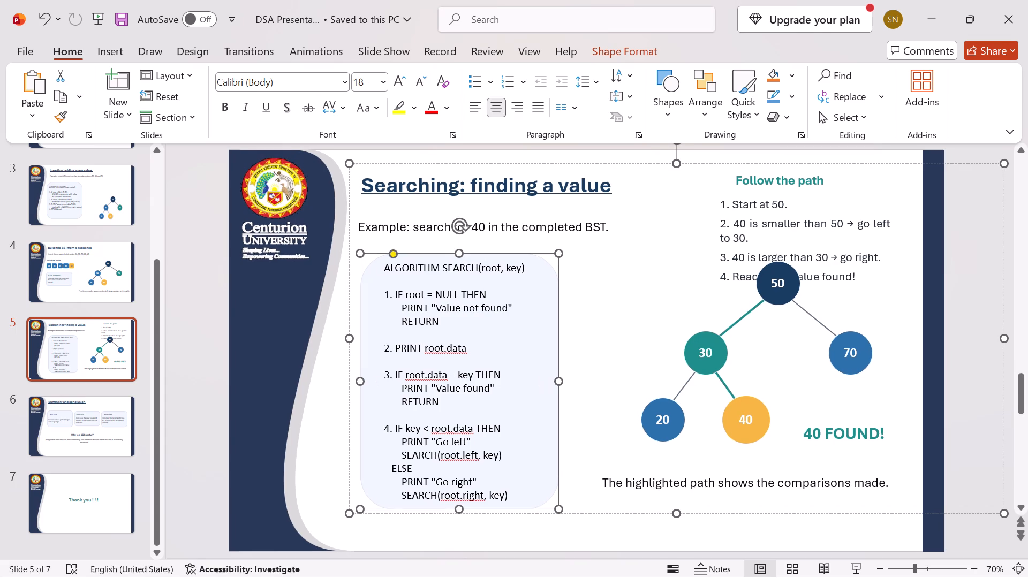
left_click(557, 282)
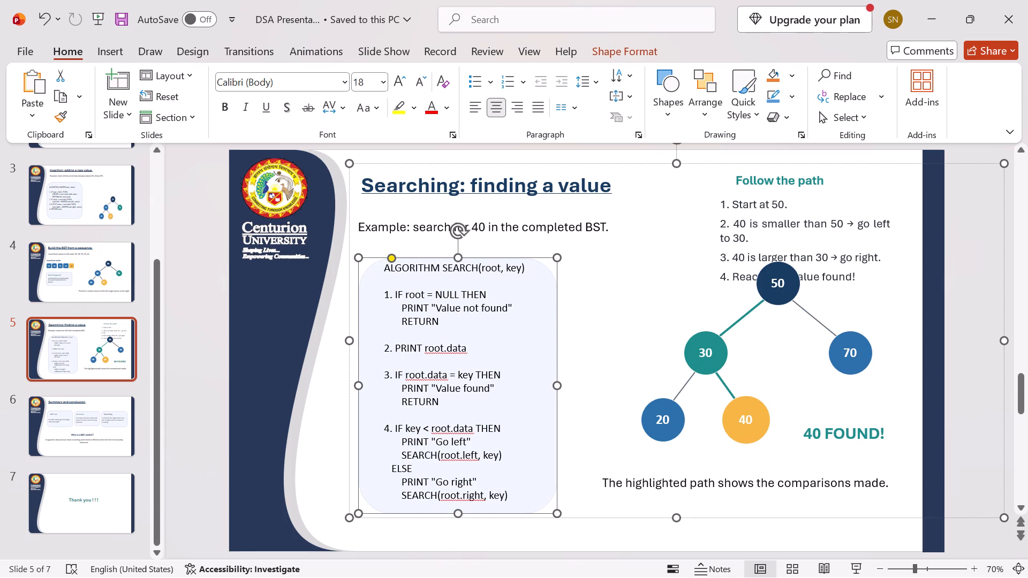
left_click_drag(460, 515, 452, 514)
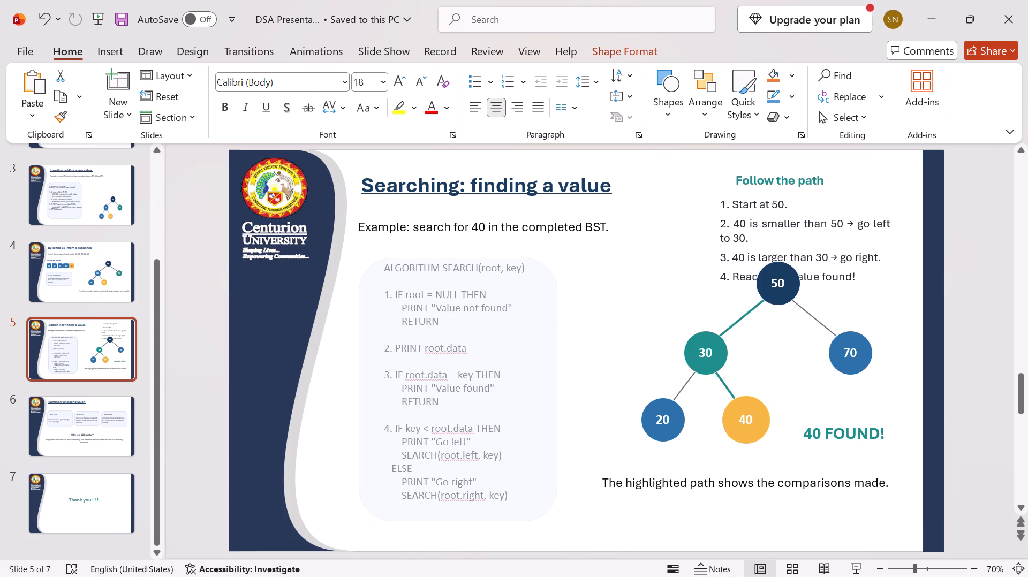
left_click_drag(452, 514, 452, 533)
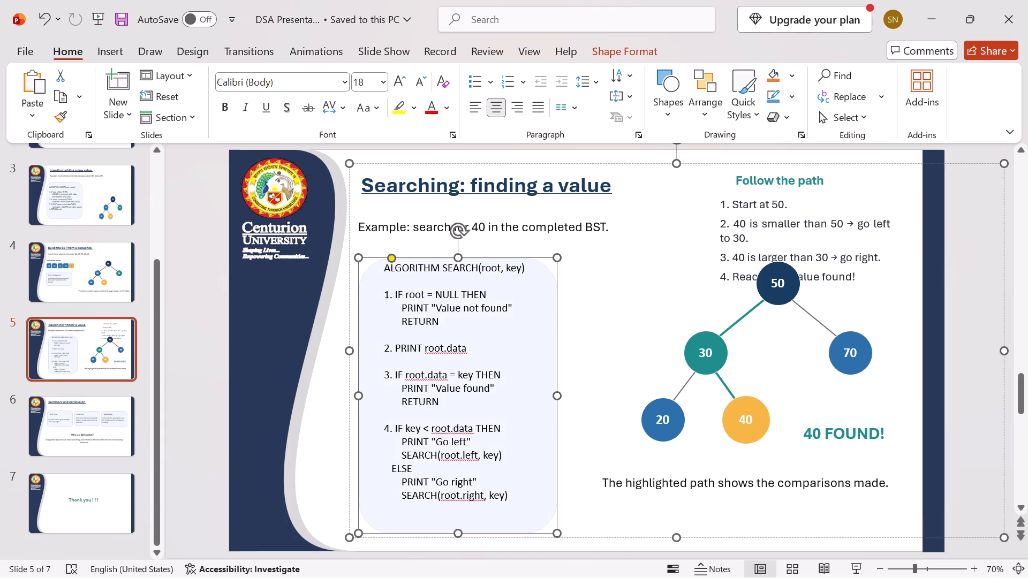
Move the SEARCH pseudocode down so that it is centred vertically in the enlarged rounded box.
left_click(467, 376)
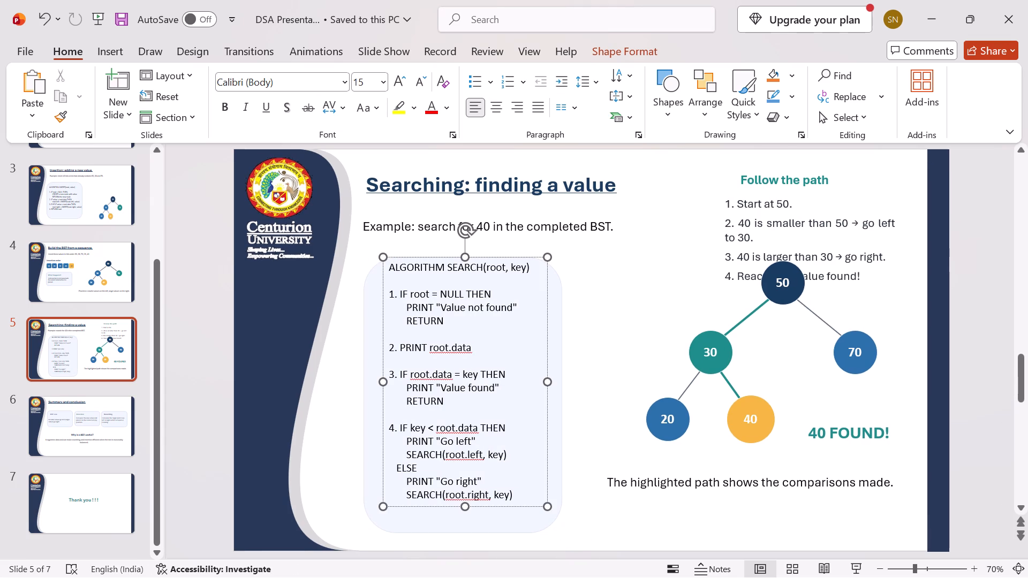
left_click_drag(548, 322, 548, 326)
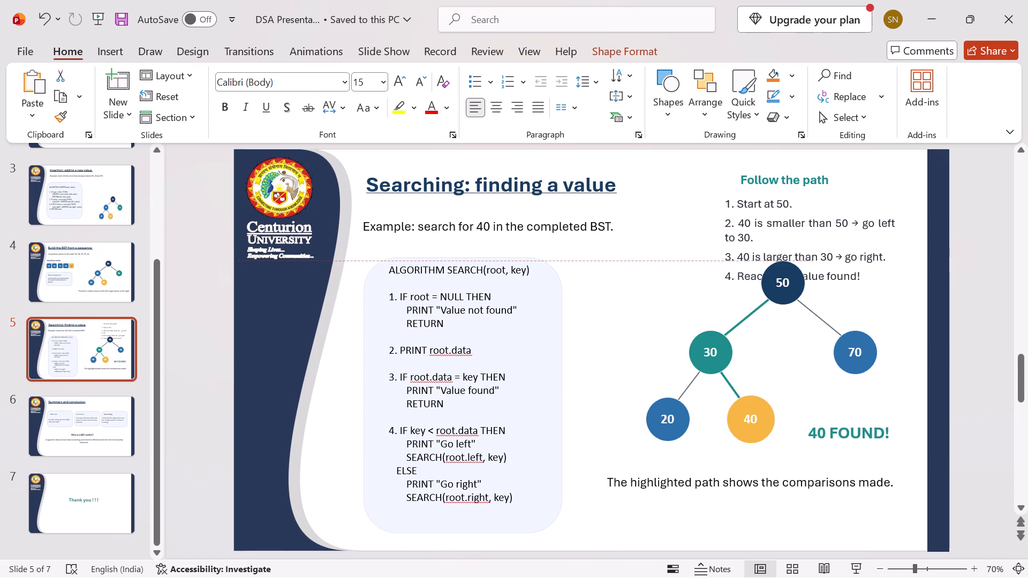
left_click_drag(548, 326, 548, 338)
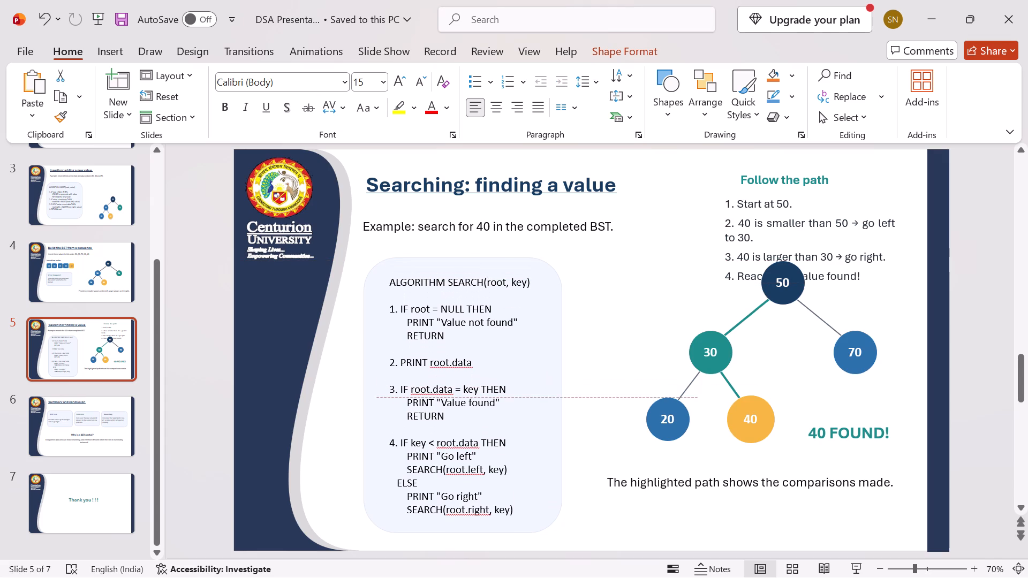
left_click_drag(548, 338, 547, 335)
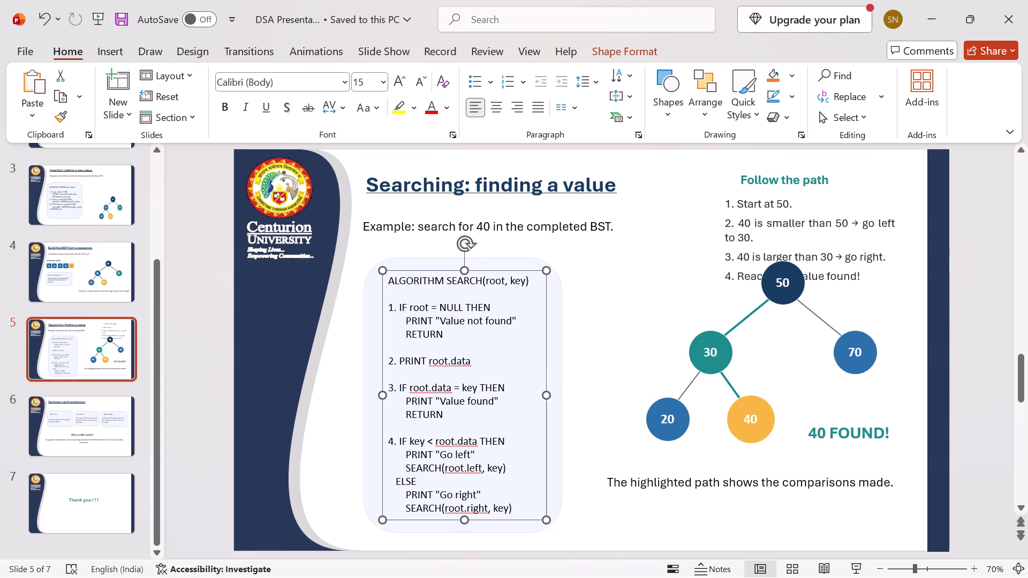
left_click(587, 321)
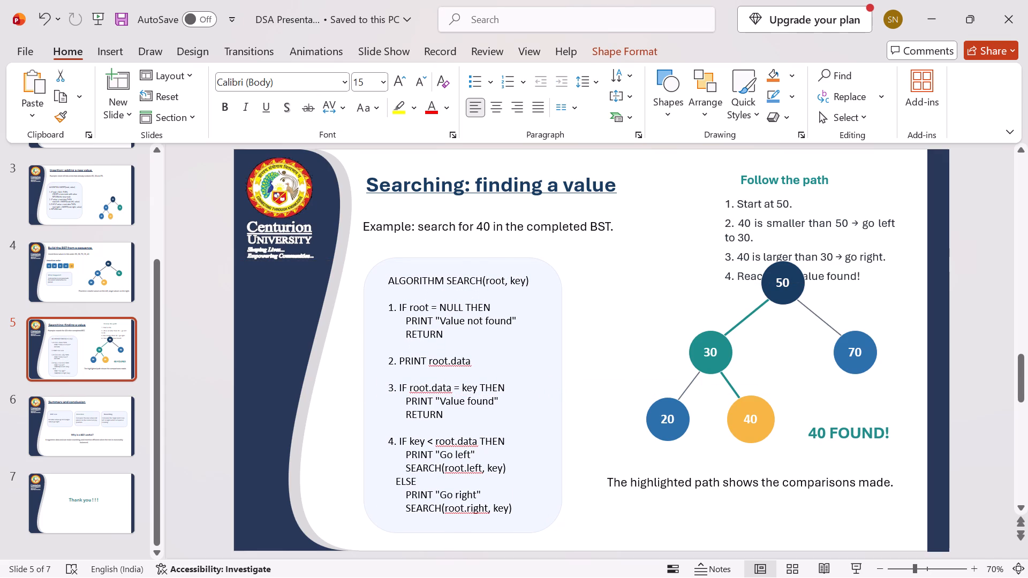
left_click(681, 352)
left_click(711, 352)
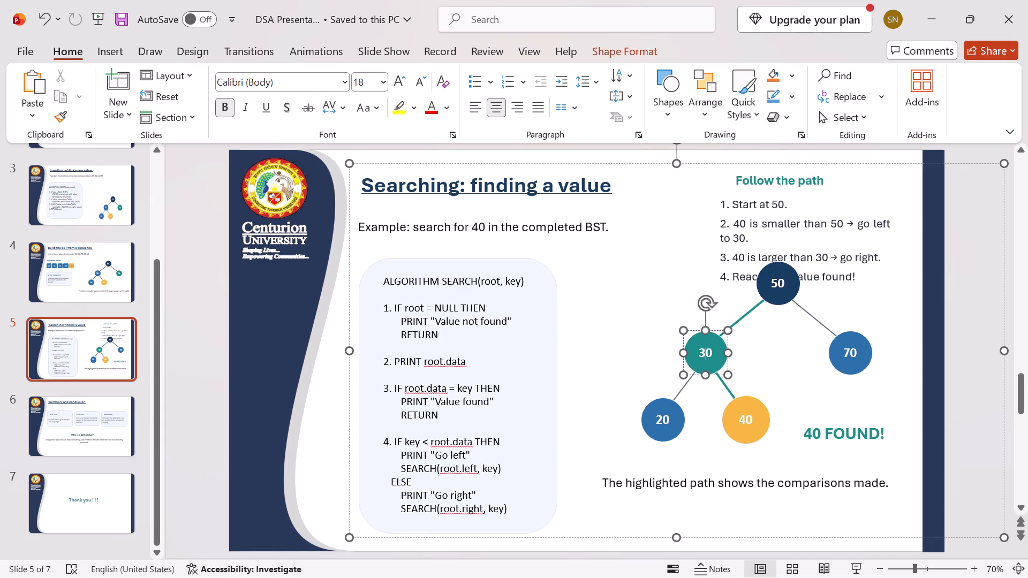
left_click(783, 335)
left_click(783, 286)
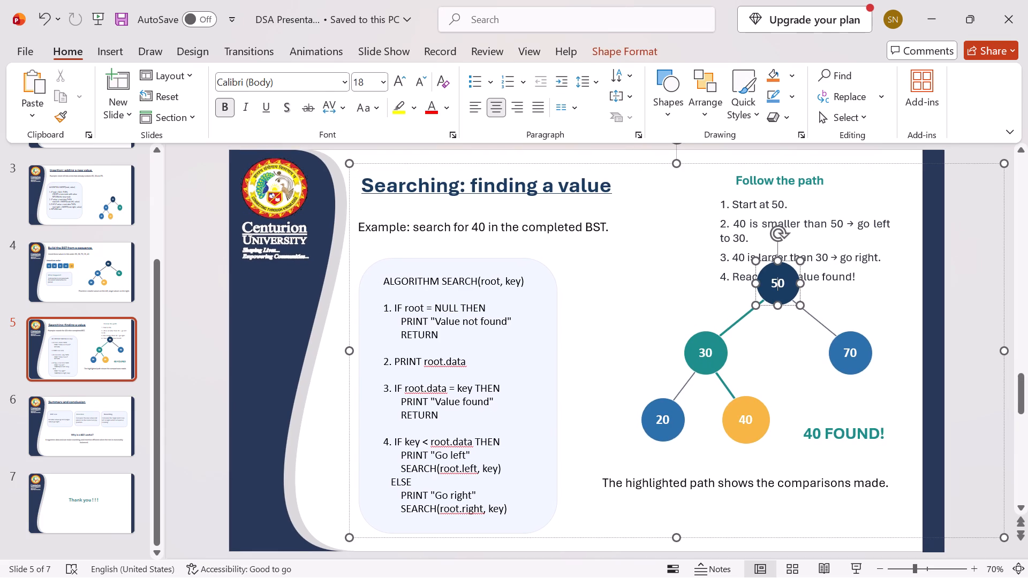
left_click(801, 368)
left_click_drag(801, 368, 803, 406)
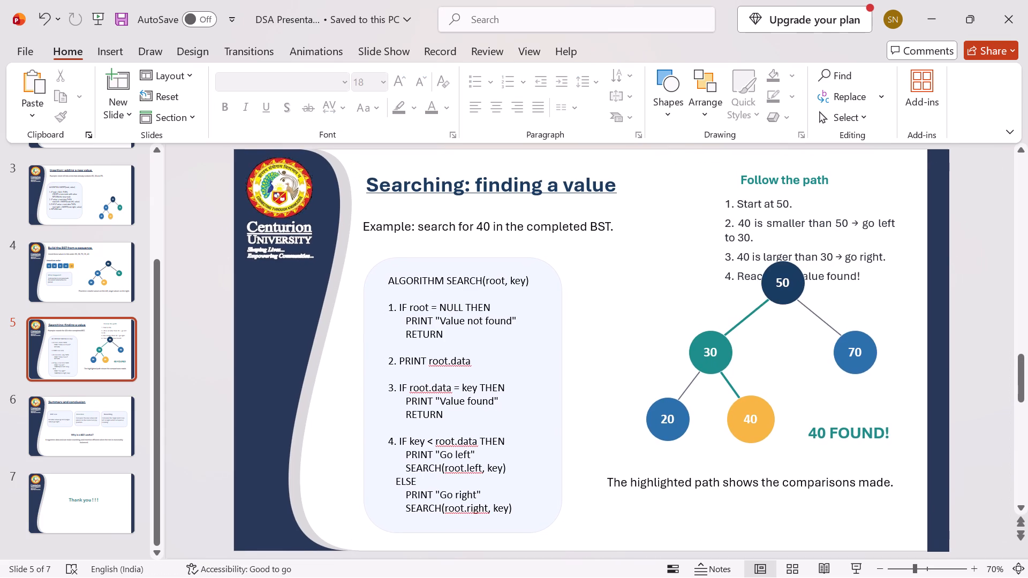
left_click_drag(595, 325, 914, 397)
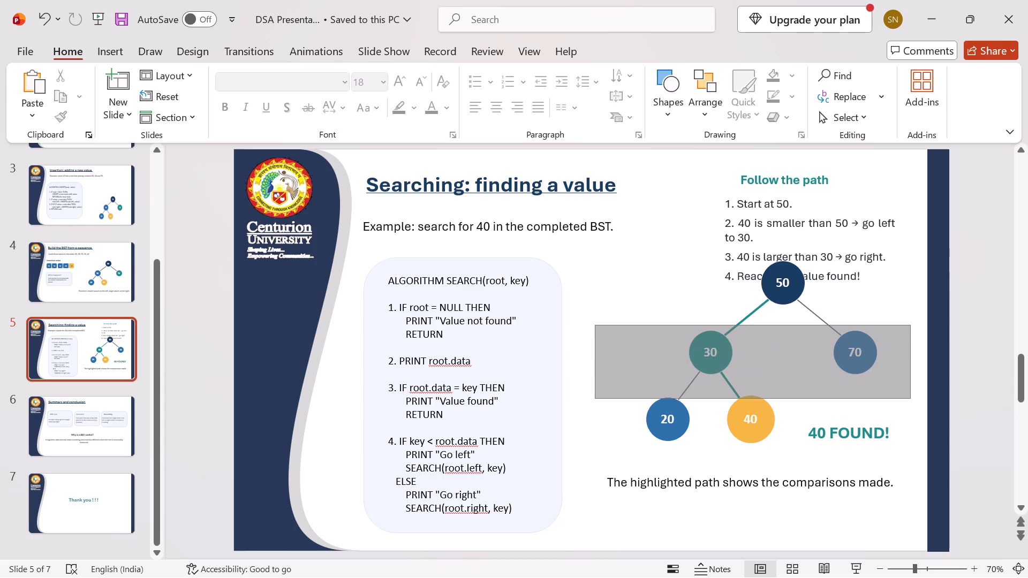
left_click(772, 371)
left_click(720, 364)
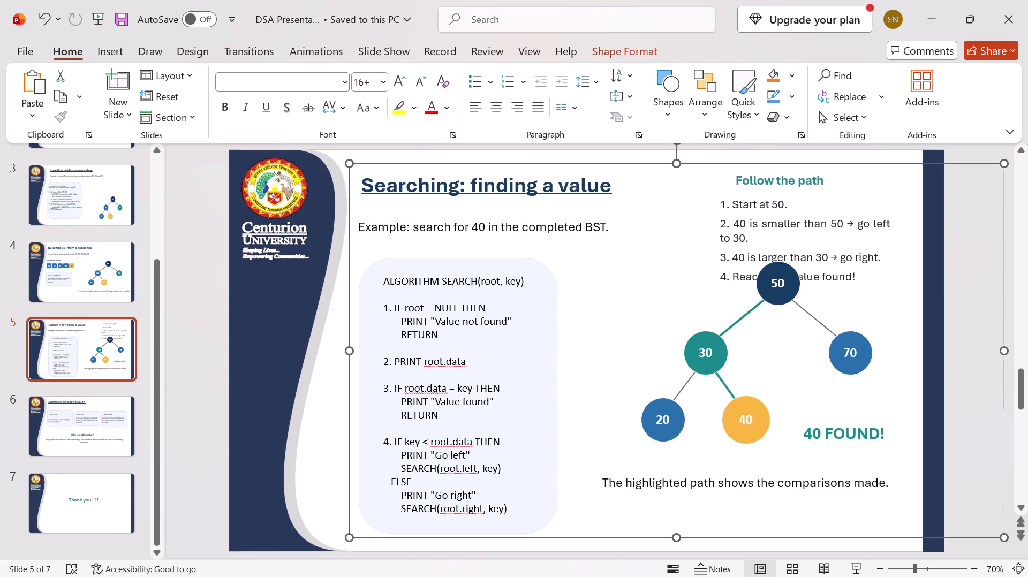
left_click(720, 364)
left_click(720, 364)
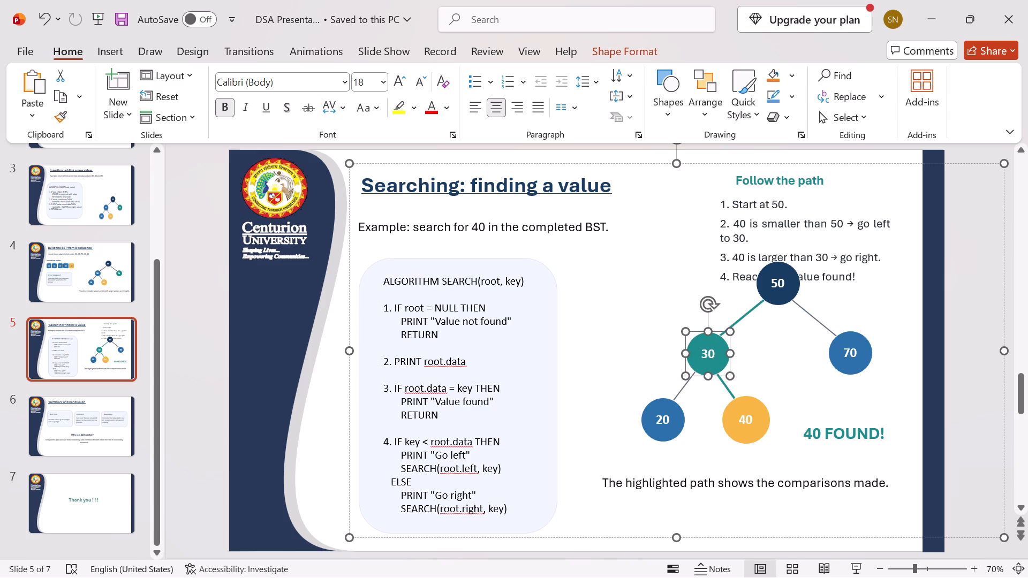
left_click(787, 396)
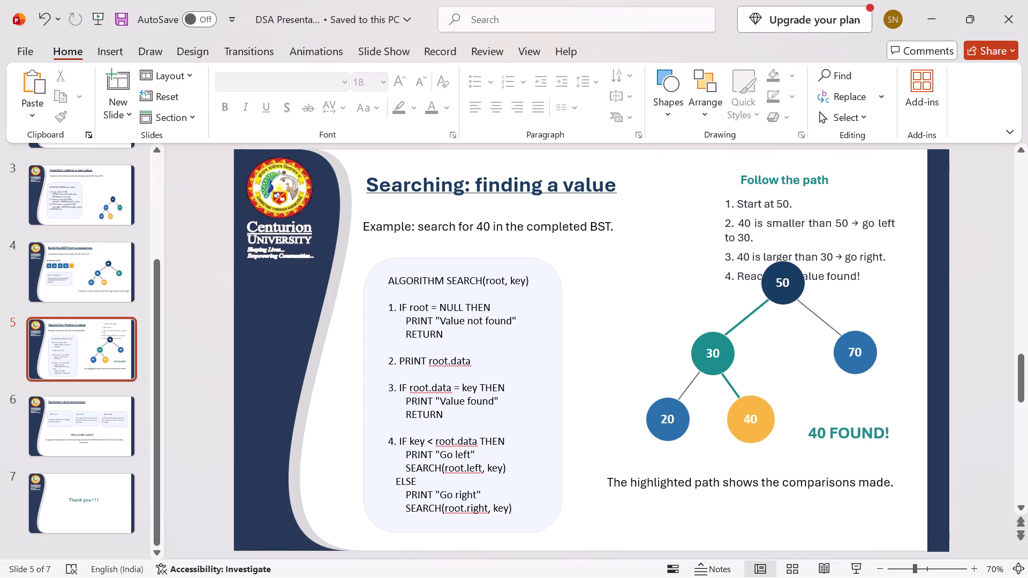
Move the "Follow the path" heading slightly up and to the left on the searching slide.
left_click(779, 179)
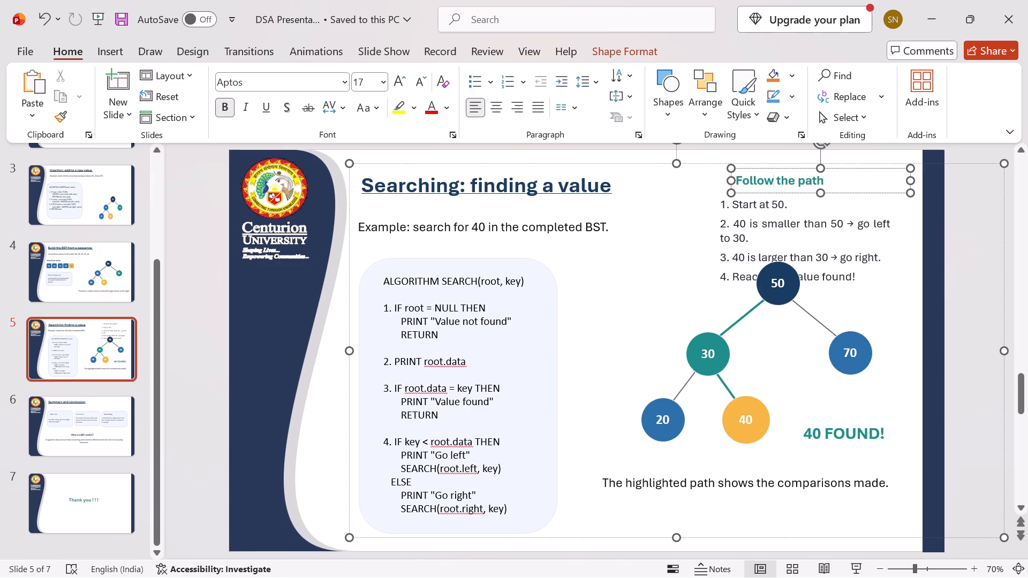
left_click_drag(836, 170, 810, 166)
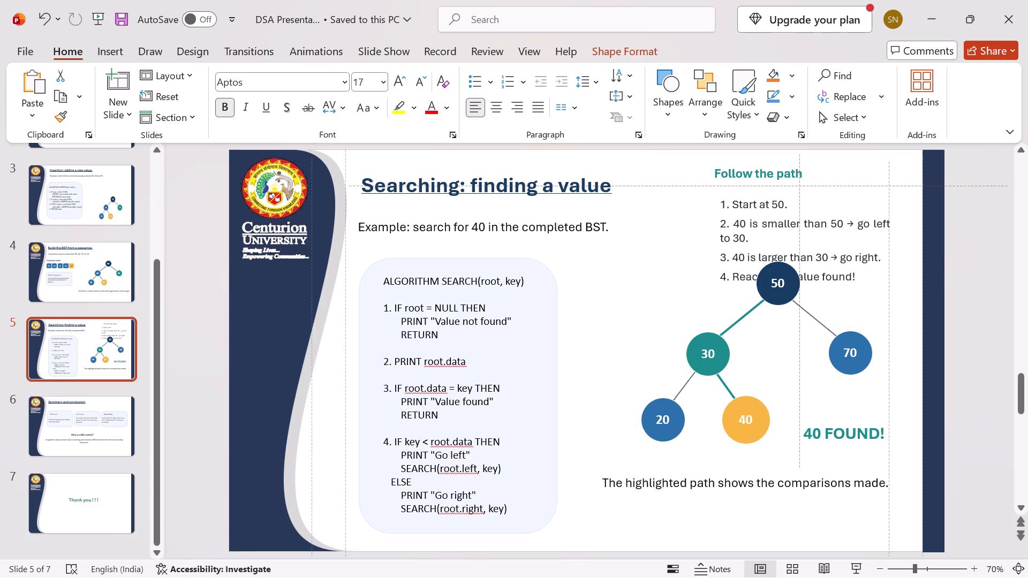
left_click_drag(810, 166, 826, 153)
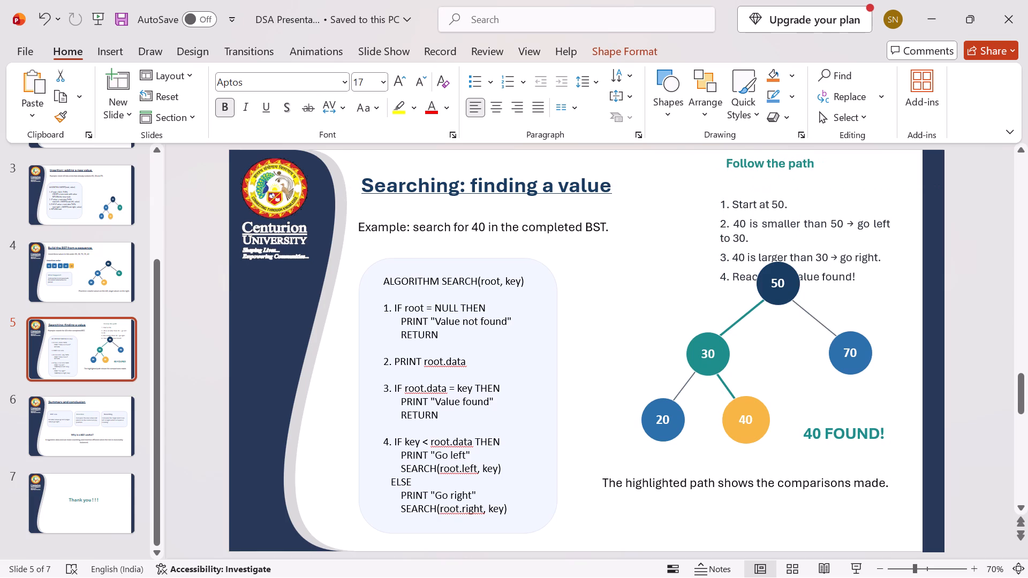
left_click_drag(826, 153, 830, 164)
Move the text box with the four numbered steps up to sit directly beneath the "Follow the path" heading.
left_click(765, 217)
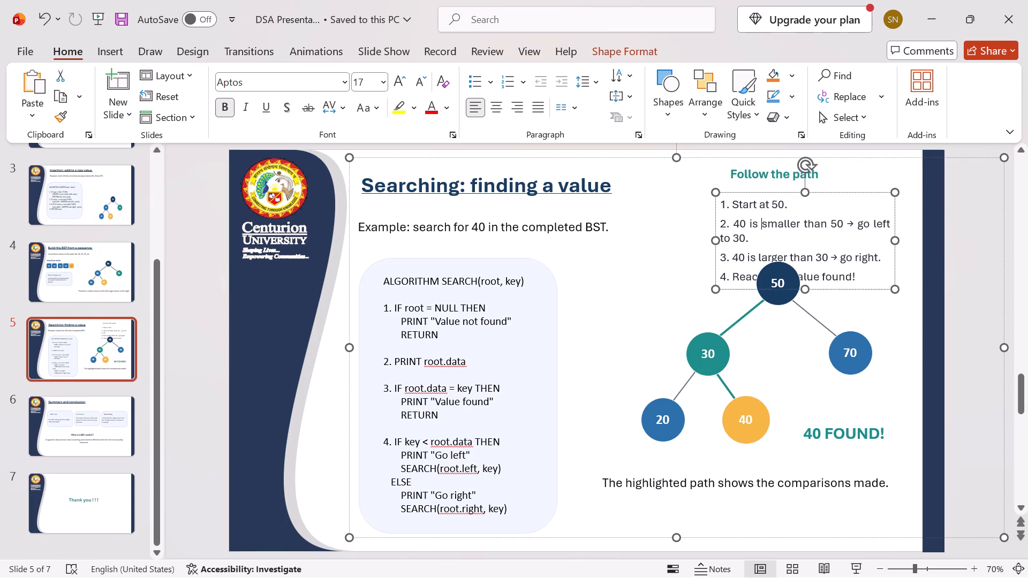
left_click_drag(852, 192, 920, 182)
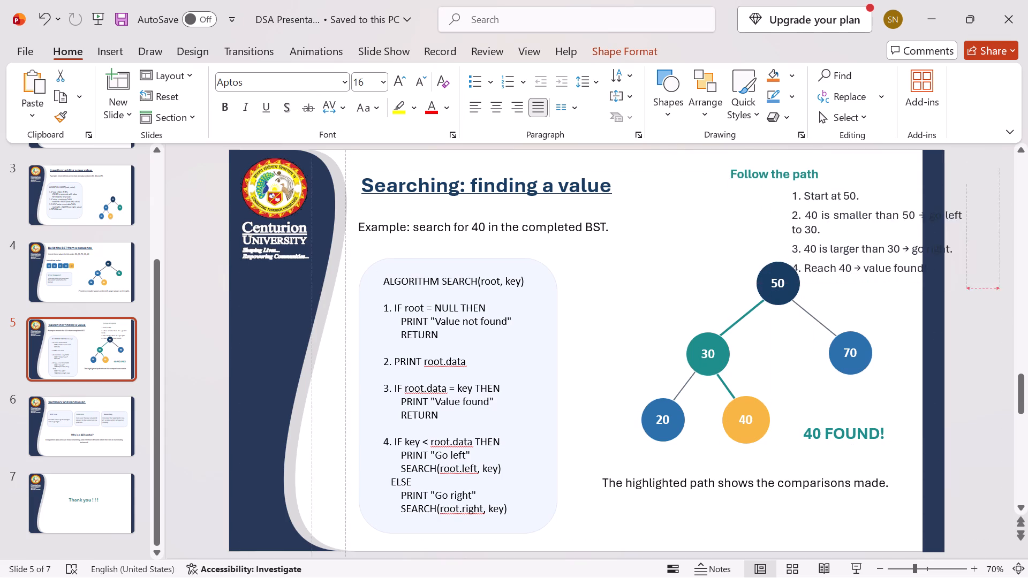
left_click_drag(920, 182, 853, 177)
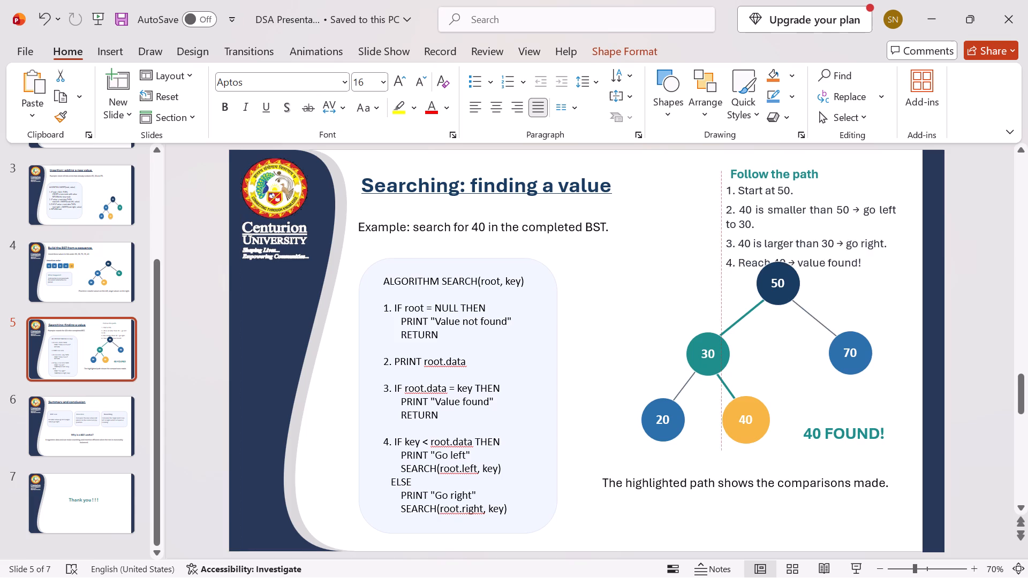
left_click_drag(853, 177, 858, 173)
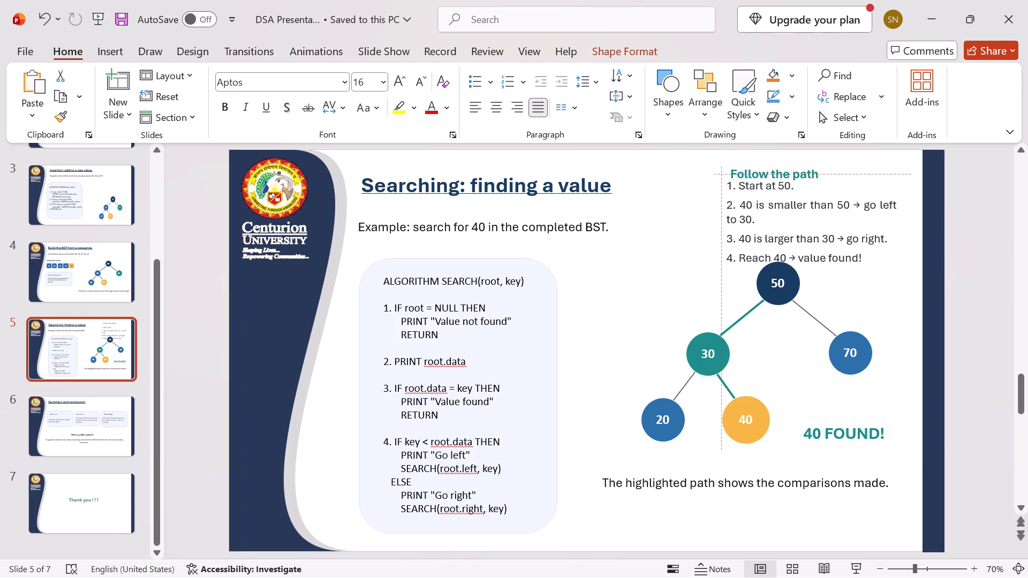
left_click_drag(858, 173, 859, 174)
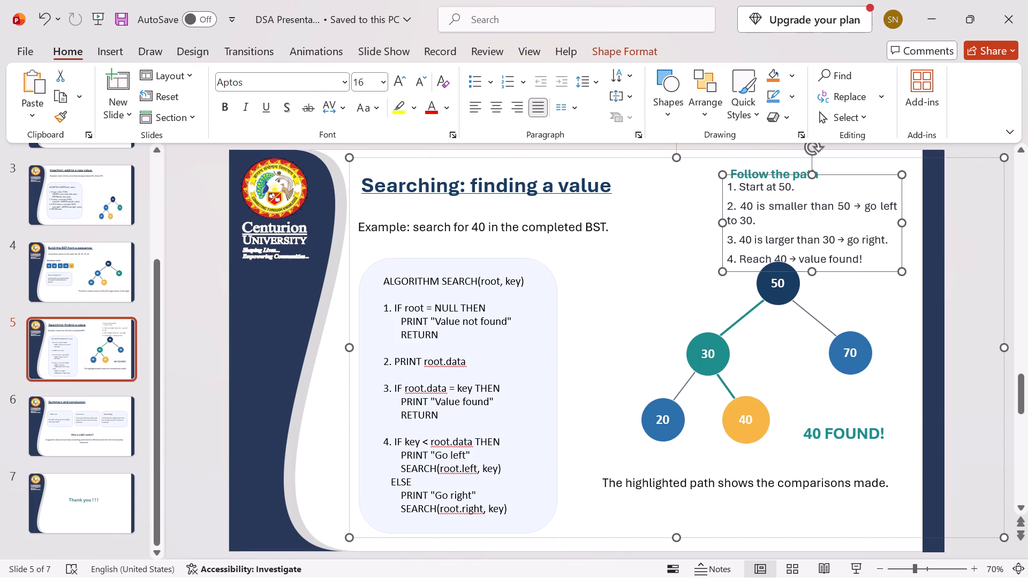
Move the caption "The highlighted path shows the comparisons made." down near the slide's bottom edge.
left_click(788, 480)
left_click_drag(864, 470, 871, 502)
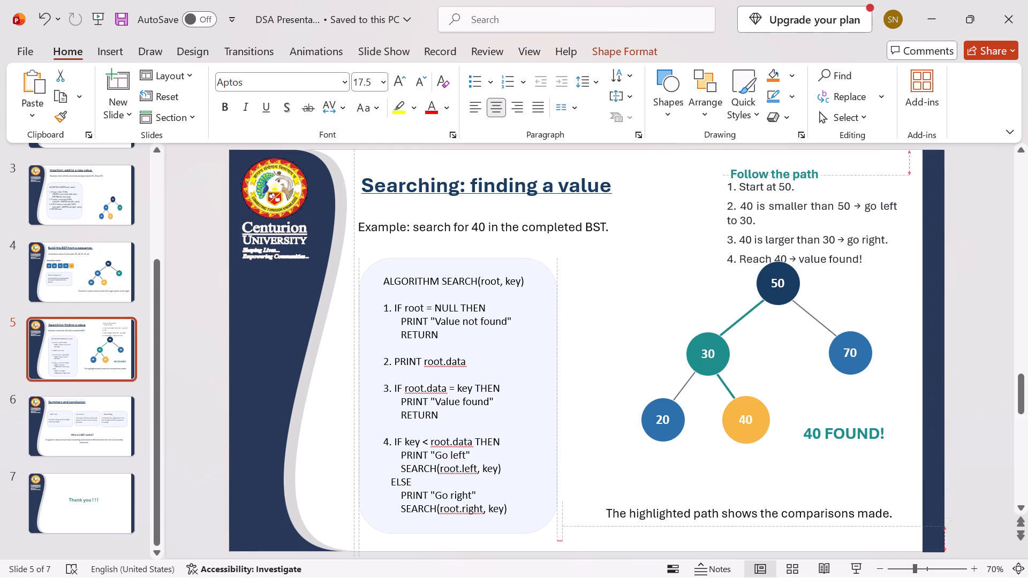
left_click_drag(871, 502, 873, 507)
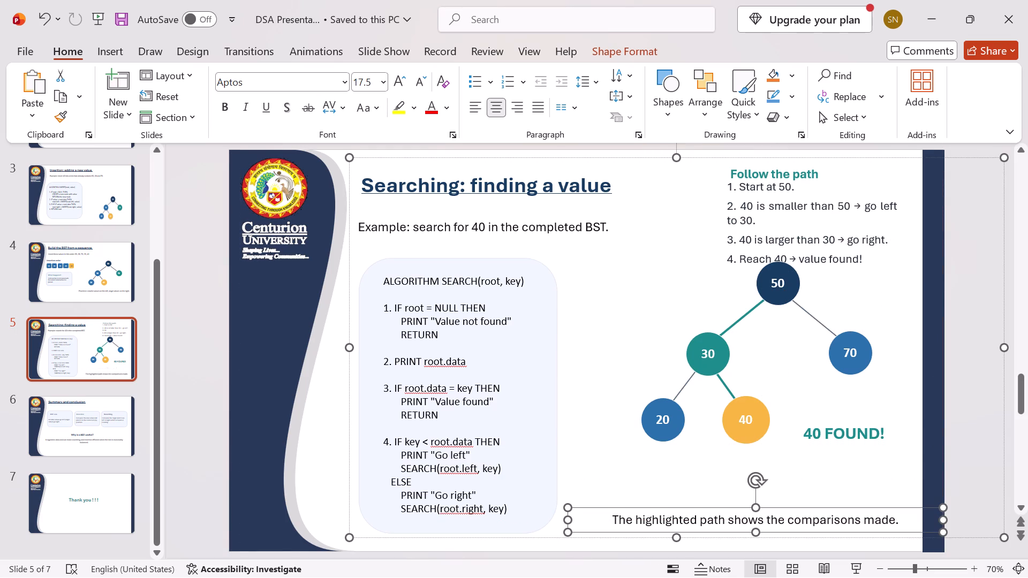
Move the "40 FOUND!" label down to sit just above the caption about the highlighted path.
left_click(842, 436)
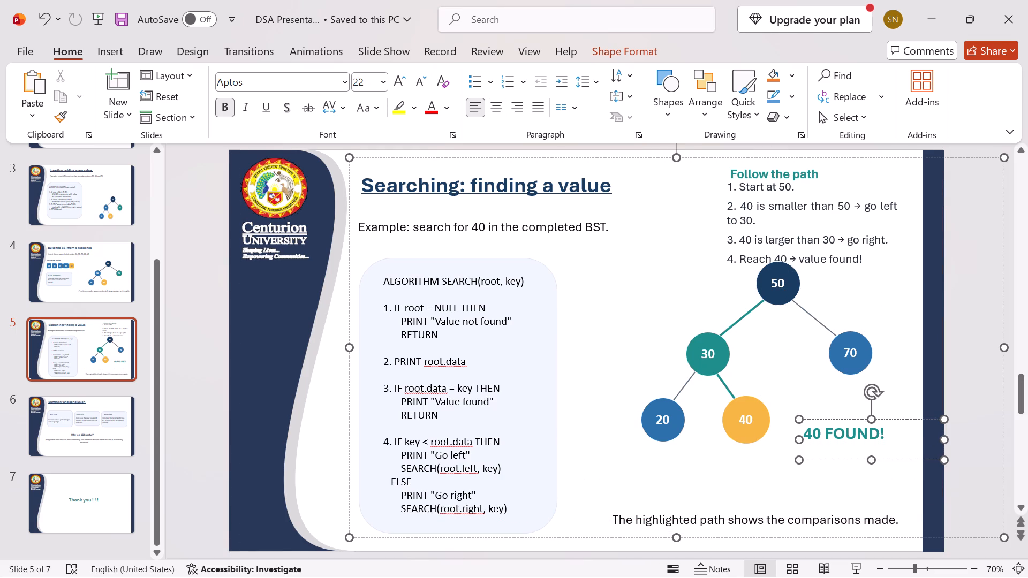
left_click_drag(897, 420, 899, 466)
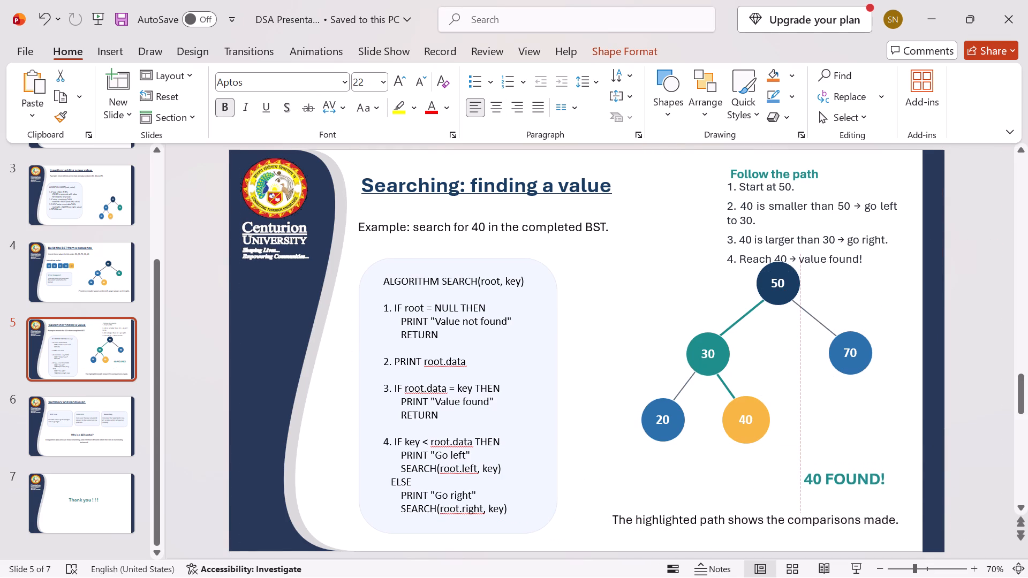
left_click_drag(899, 466, 899, 474)
Move the orange 40 node down and shift the green connector from node 30 down to meet it.
left_click(753, 428)
left_click_drag(753, 428, 755, 464)
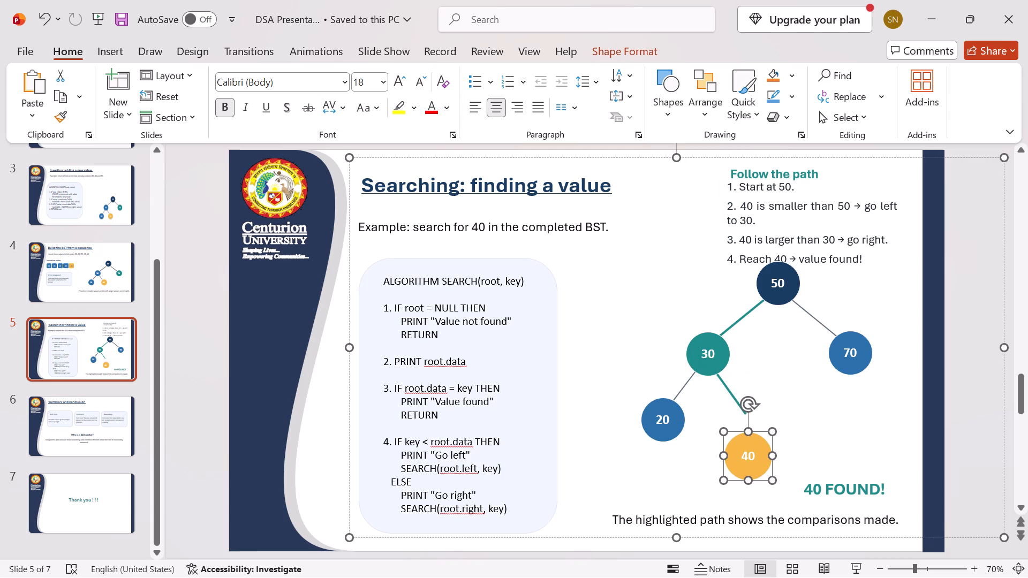
left_click(729, 388)
left_click_drag(729, 388, 732, 409)
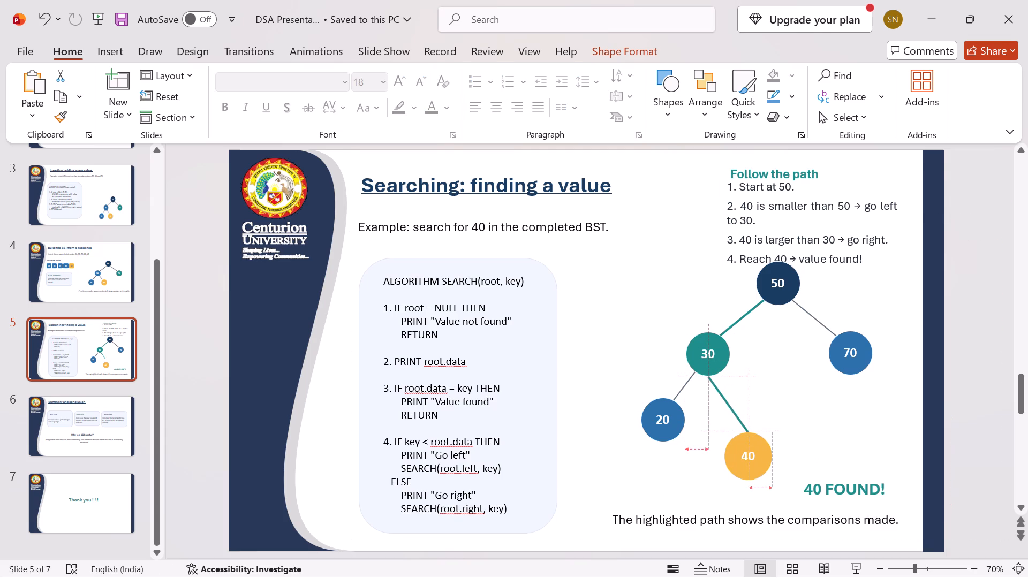
left_click_drag(732, 409, 735, 413)
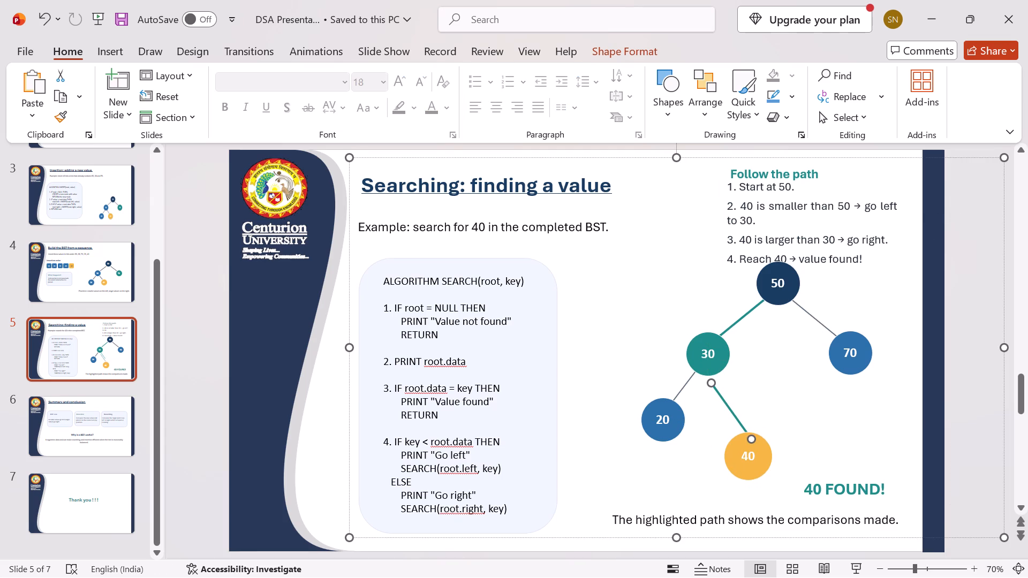
Move the 20 node down level with node 40, and shift its connector down to reach it.
left_click(667, 421)
left_click_drag(667, 421, 661, 439)
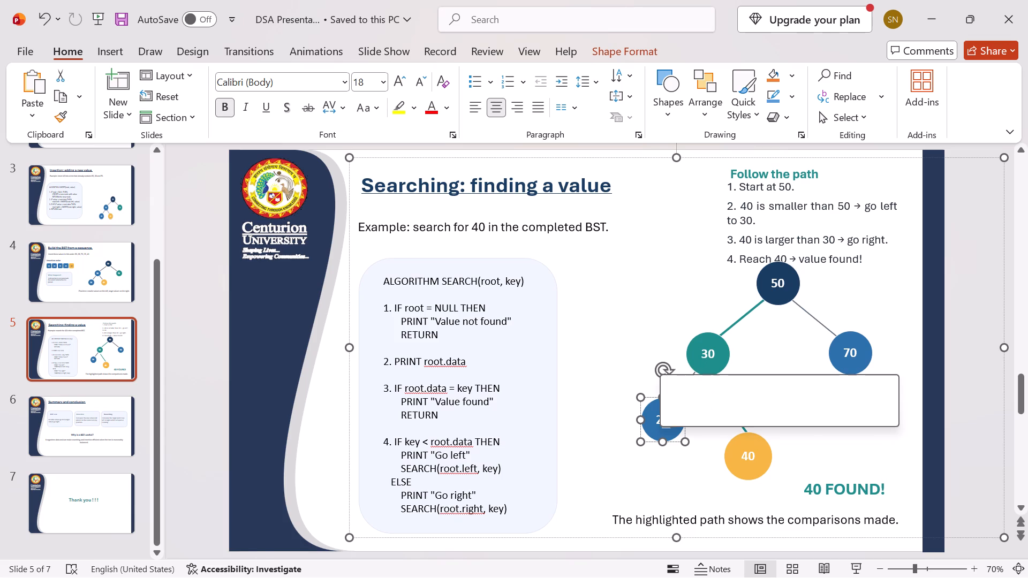
left_click(709, 465)
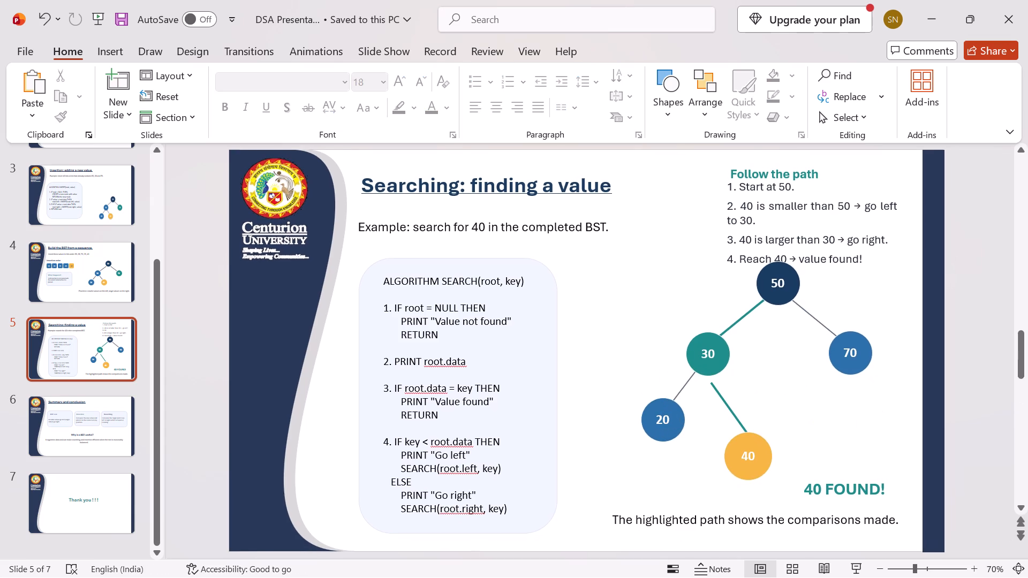
left_click(679, 413)
left_click(679, 413)
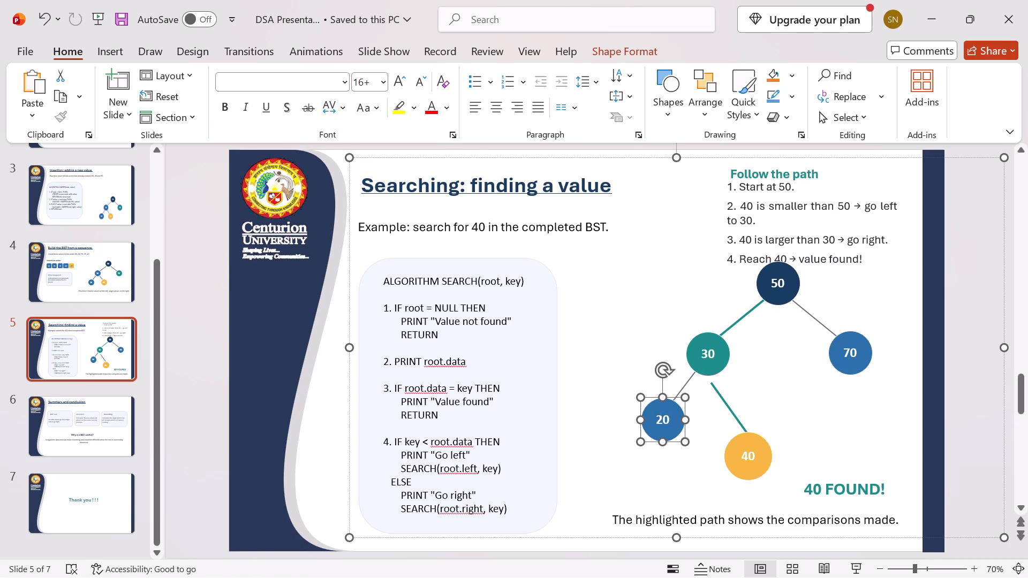
left_click_drag(677, 409, 676, 420)
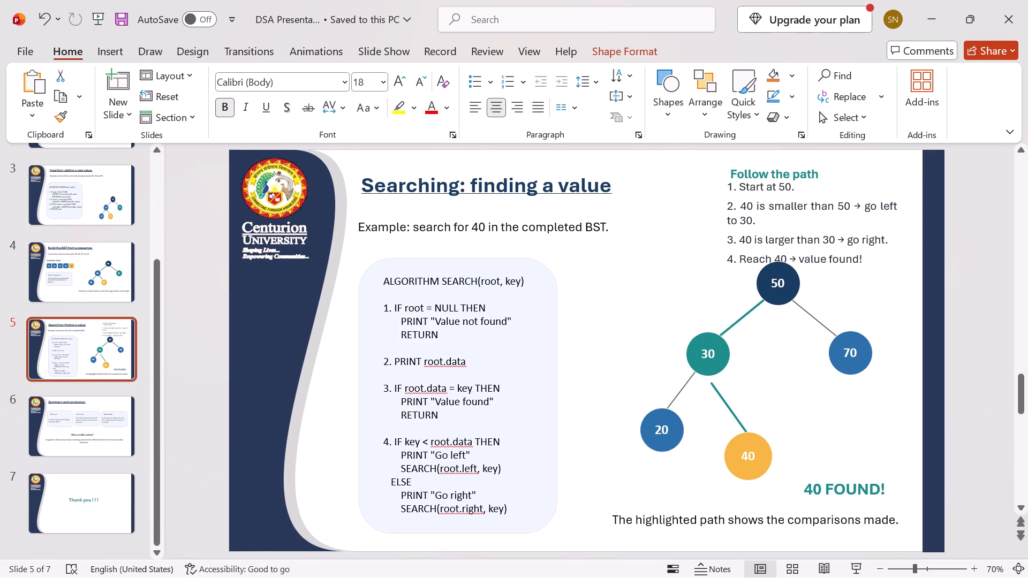
left_click_drag(676, 420, 671, 445)
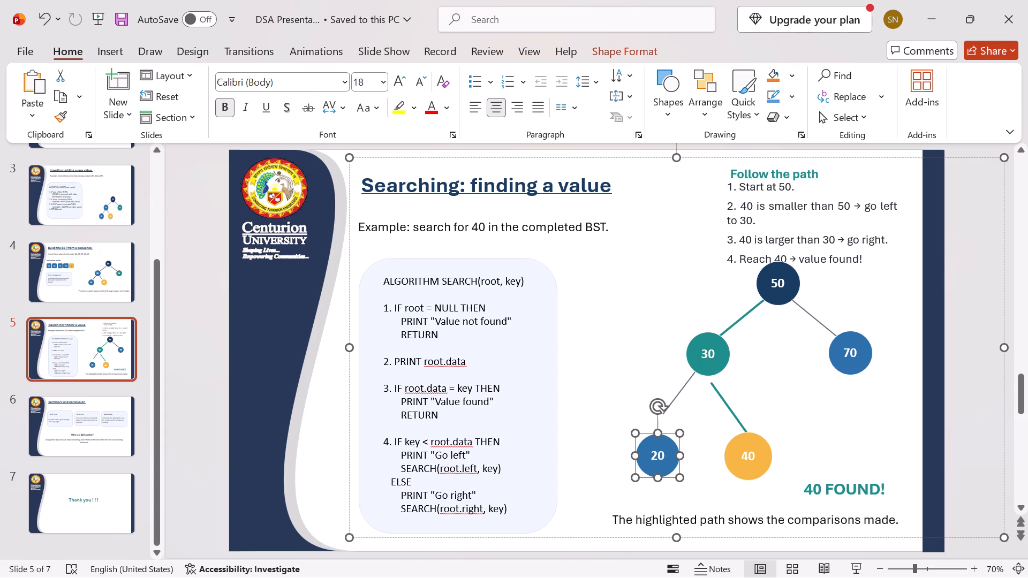
left_click(680, 390)
left_click_drag(680, 390, 666, 421)
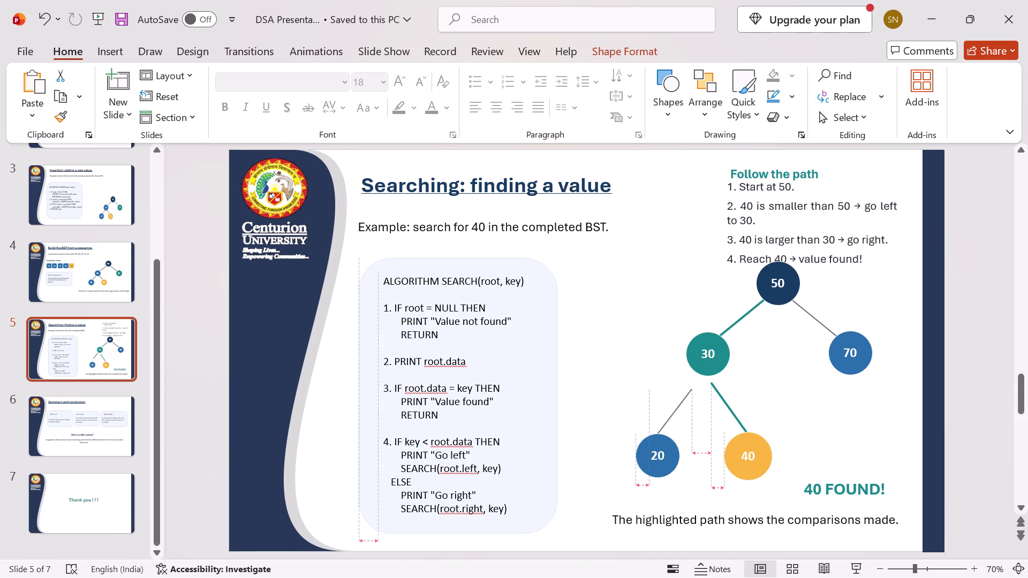
left_click_drag(666, 421, 666, 422)
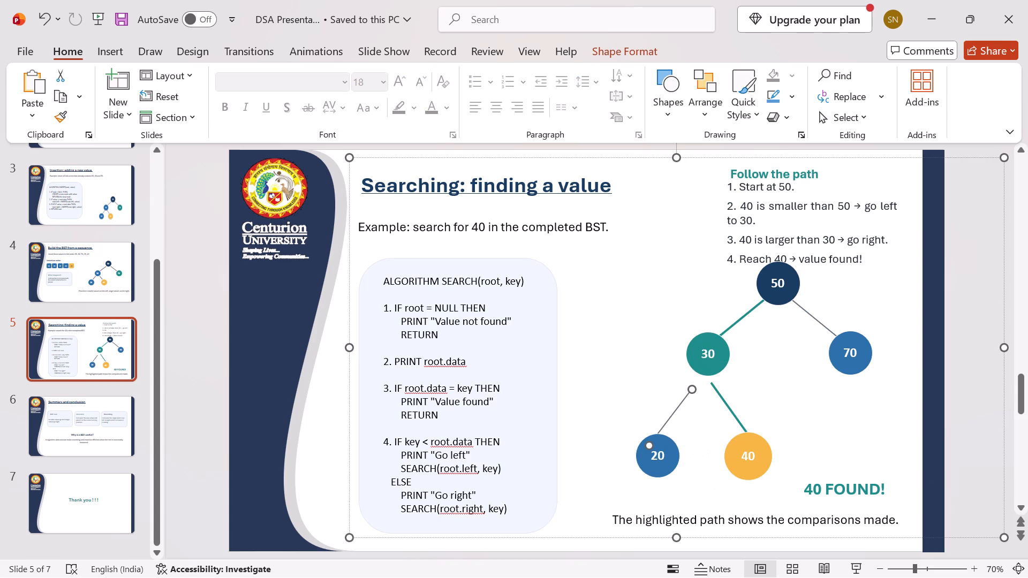
Move the 30 node down to its two child connectors, and shift the green 50-to-30 connector down to meet it.
left_click(715, 345)
left_click_drag(715, 345, 709, 372)
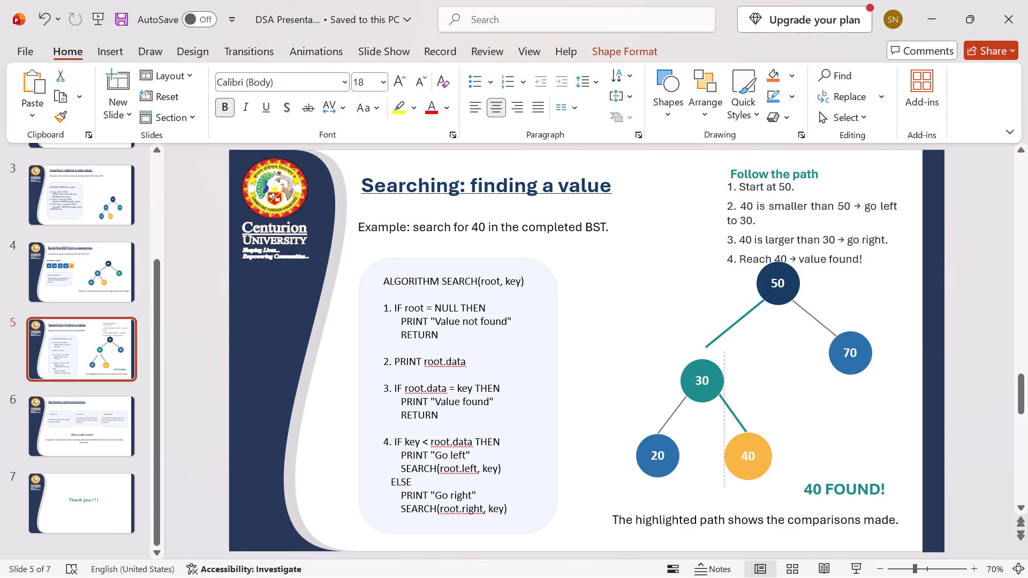
left_click_drag(709, 372, 707, 376)
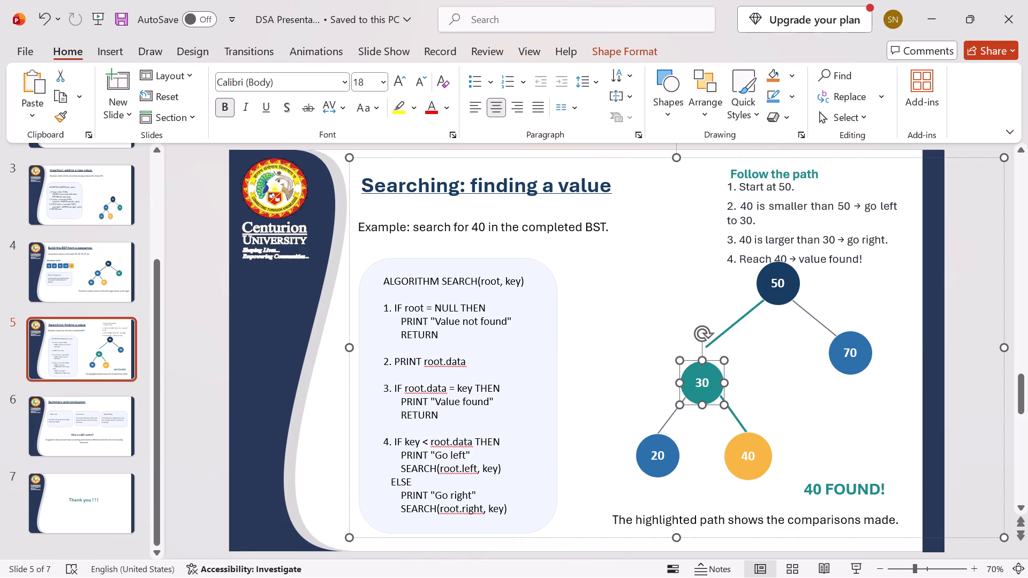
left_click(740, 317)
left_click_drag(740, 317, 736, 323)
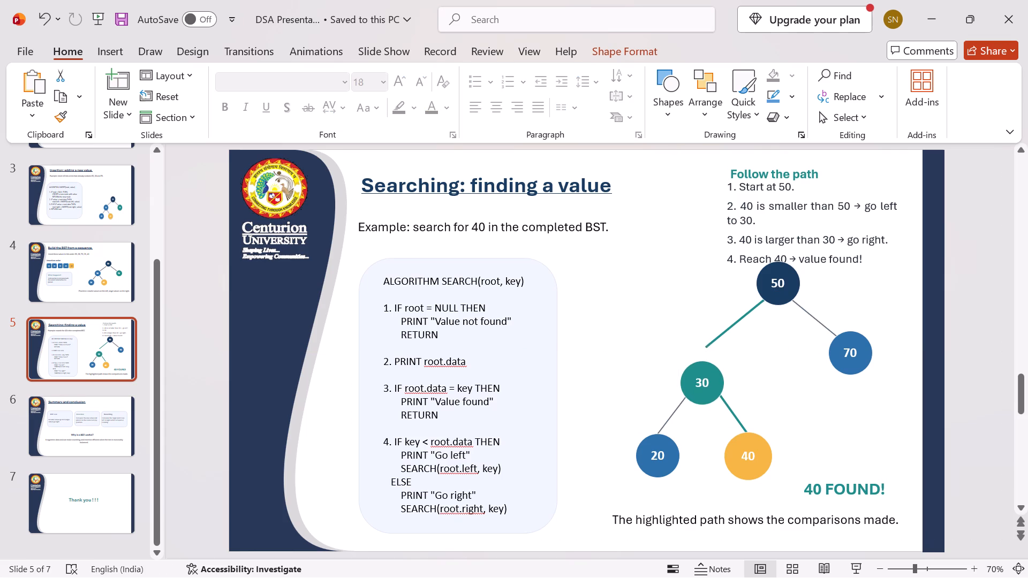
left_click_drag(736, 323, 725, 349)
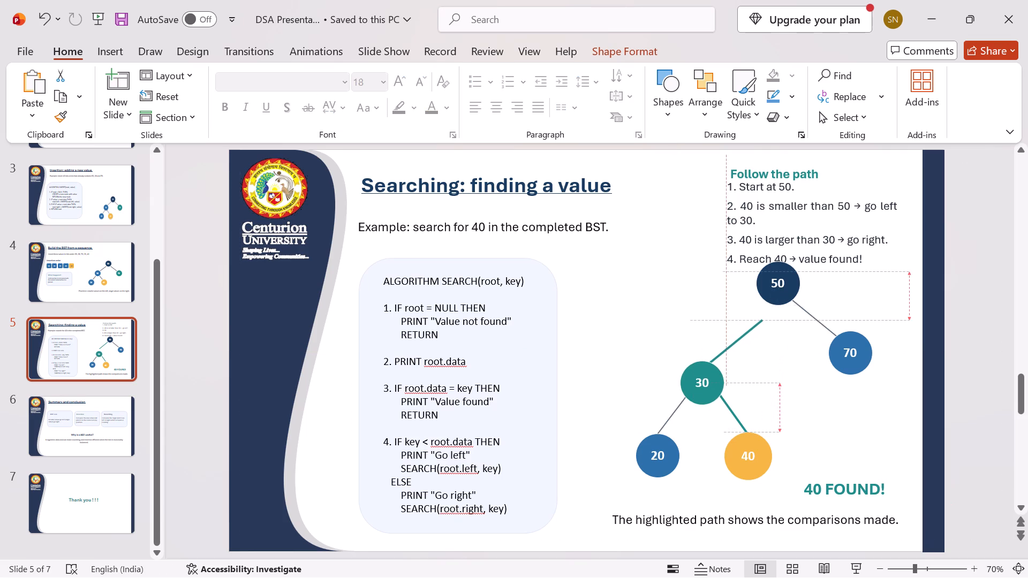
left_click_drag(725, 349, 724, 351)
Move the 70 node down and slightly outward, and shift the 50-to-70 connector down to reach it.
left_click(864, 351)
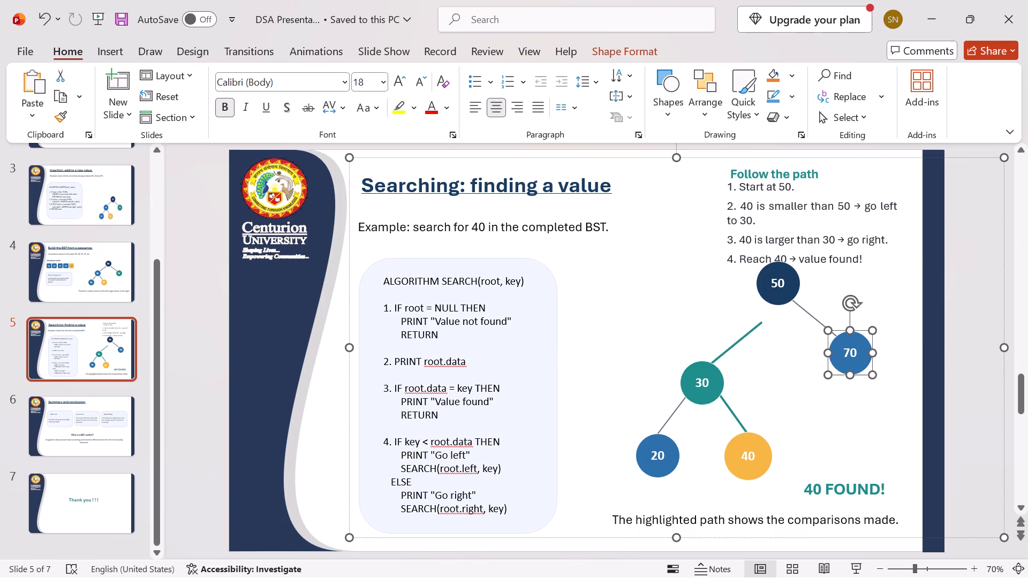
left_click_drag(864, 351, 897, 389)
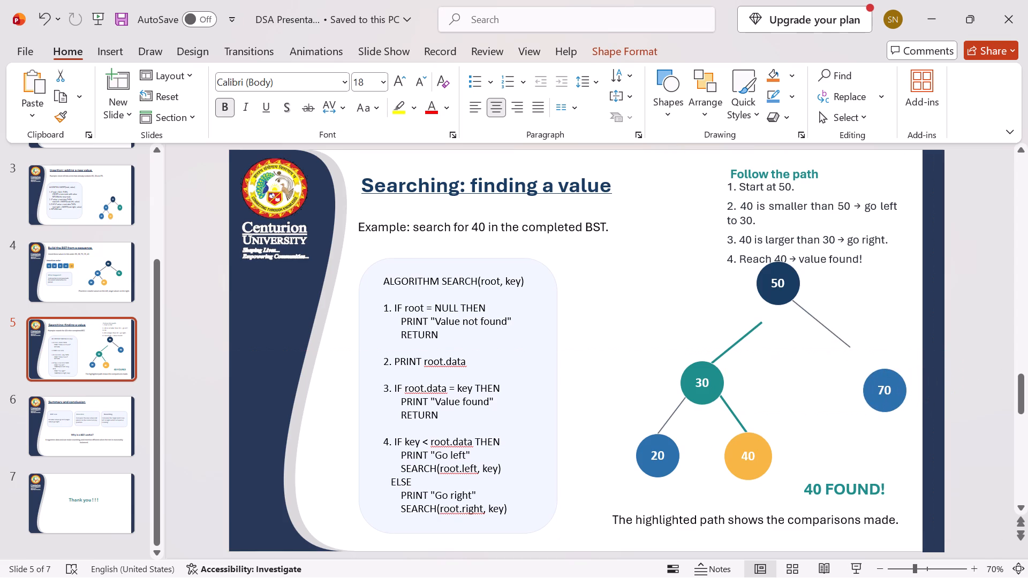
left_click_drag(897, 389, 869, 389)
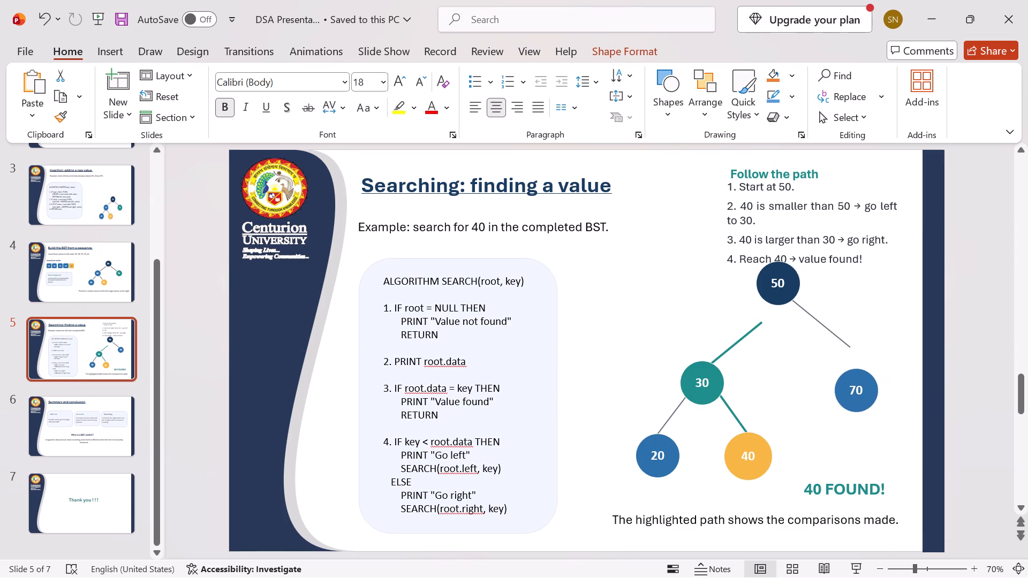
left_click_drag(869, 389, 868, 392)
left_click(831, 331)
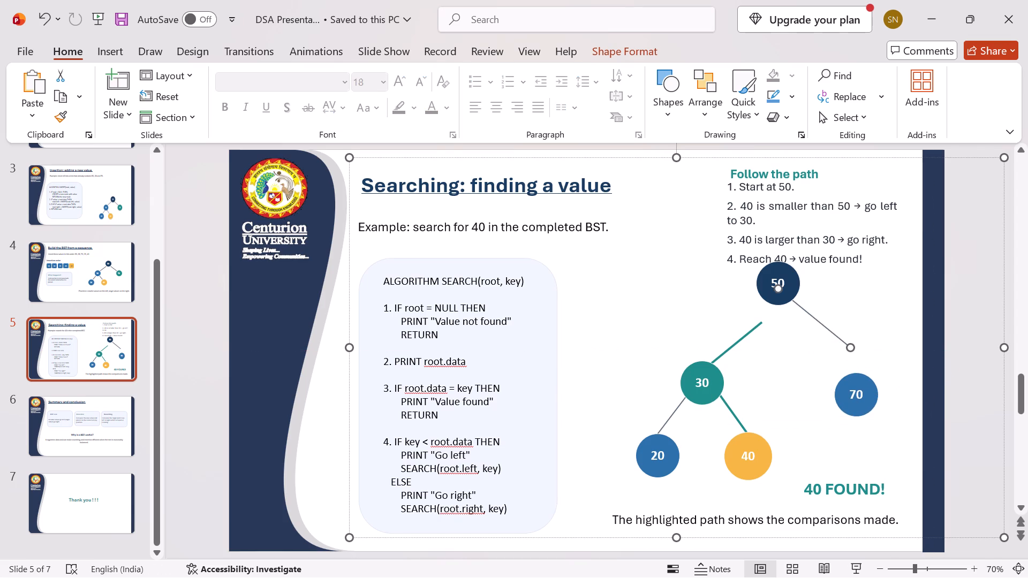
left_click_drag(831, 331, 832, 370)
Move the 50 node down to meet its two child connectors, clear of the search steps text.
left_click(789, 276)
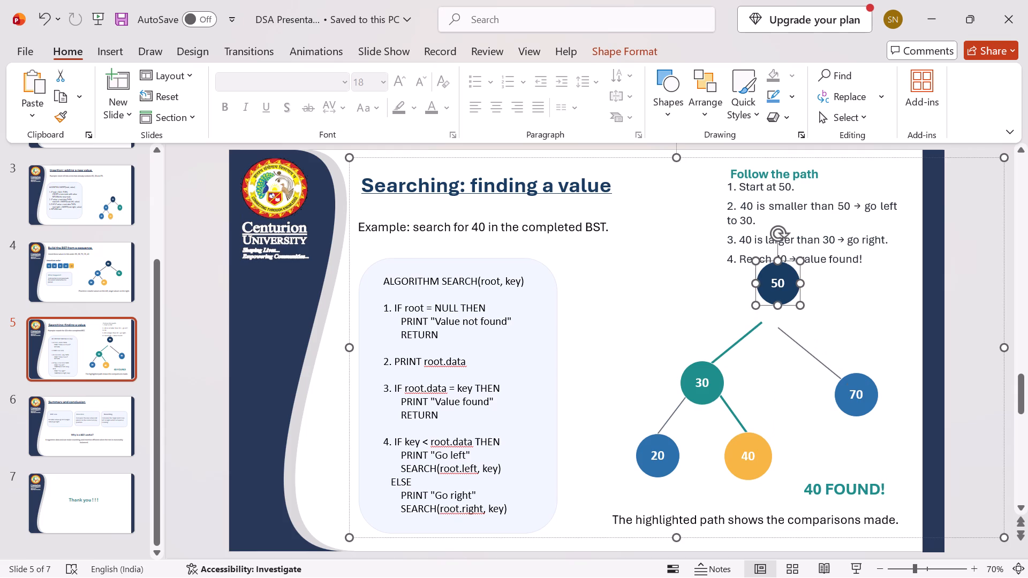
left_click_drag(789, 276, 780, 324)
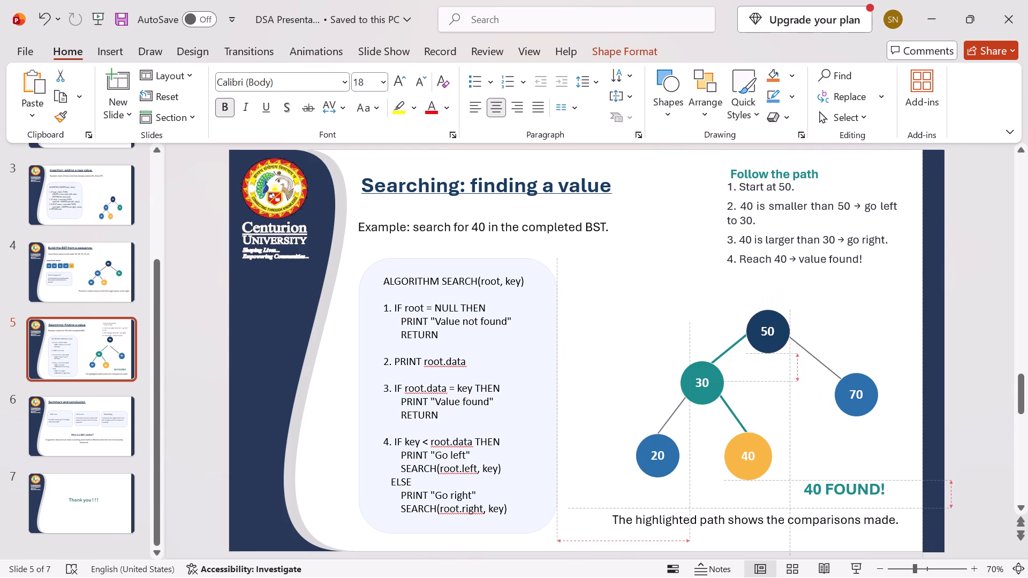
left_click_drag(780, 324, 781, 311)
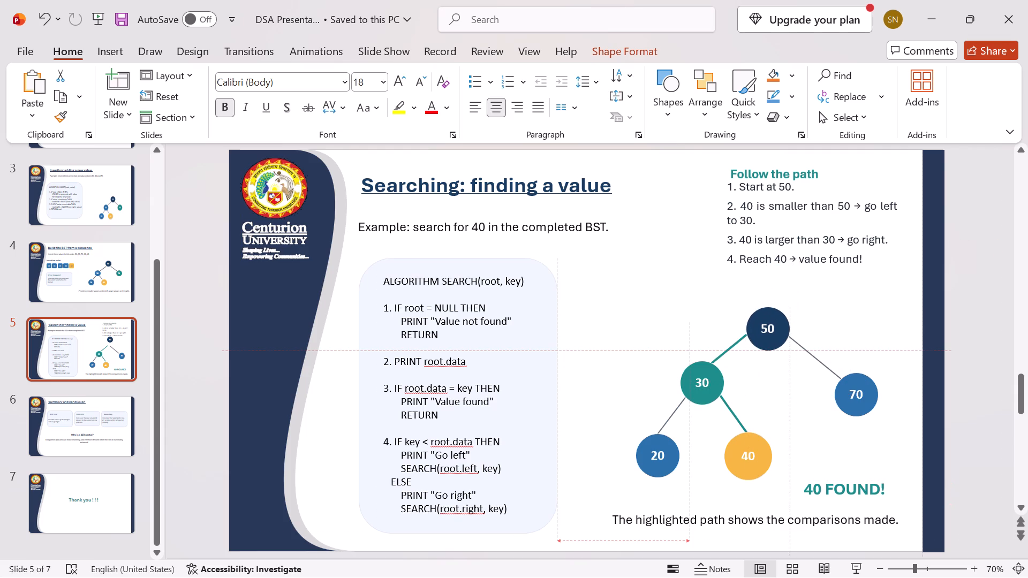
left_click_drag(781, 311, 782, 305)
left_click(912, 337)
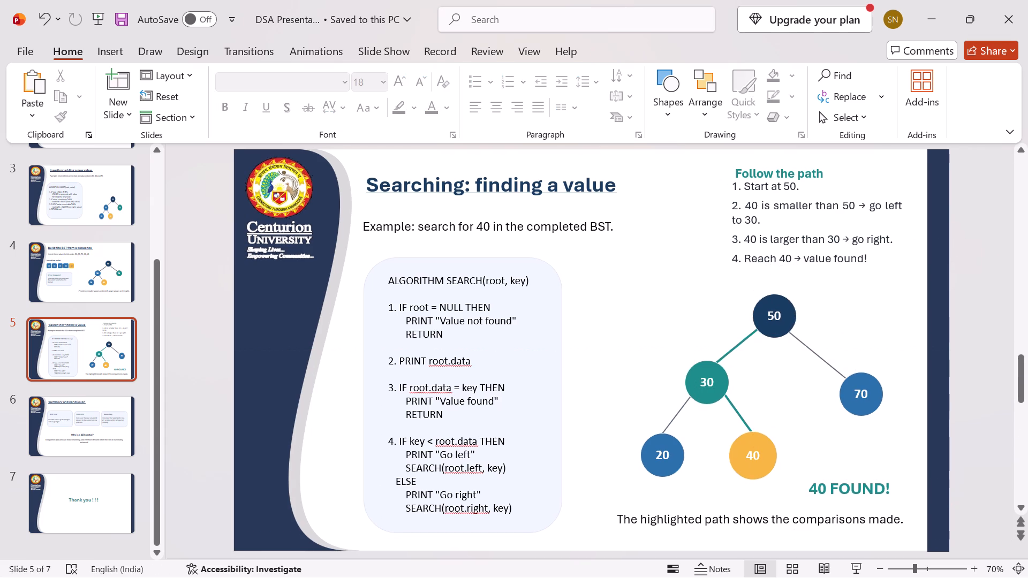
Move the four-step search text down to just above node 50, and lower the "Follow the path" heading to sit above it.
left_click(781, 253)
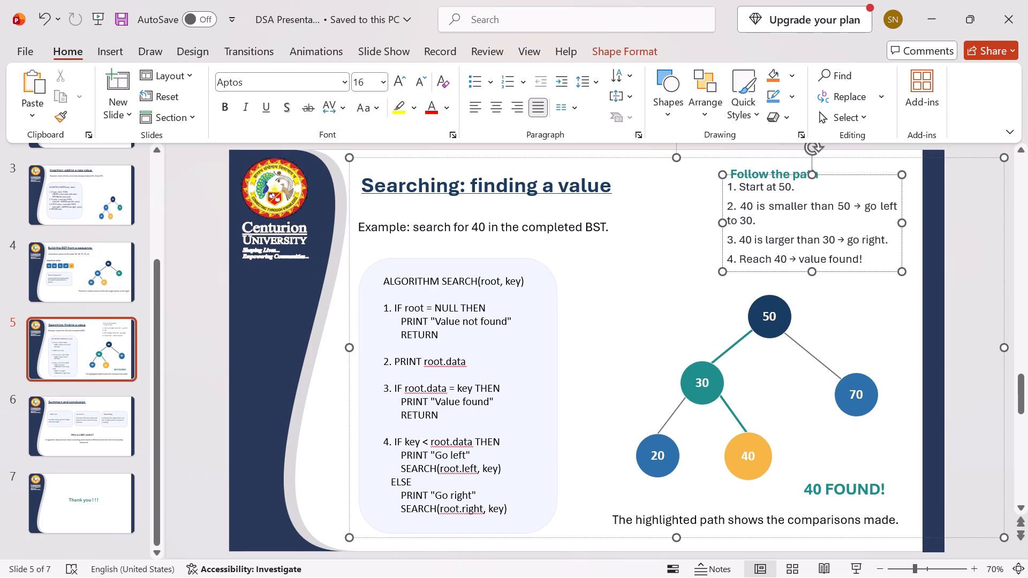
left_click_drag(864, 177, 865, 193)
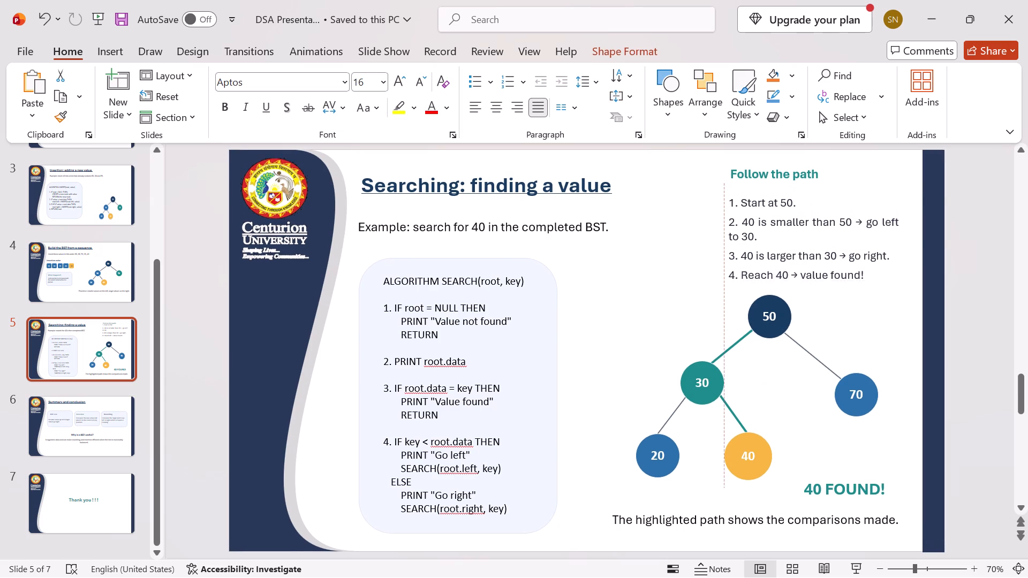
left_click_drag(865, 193, 865, 201)
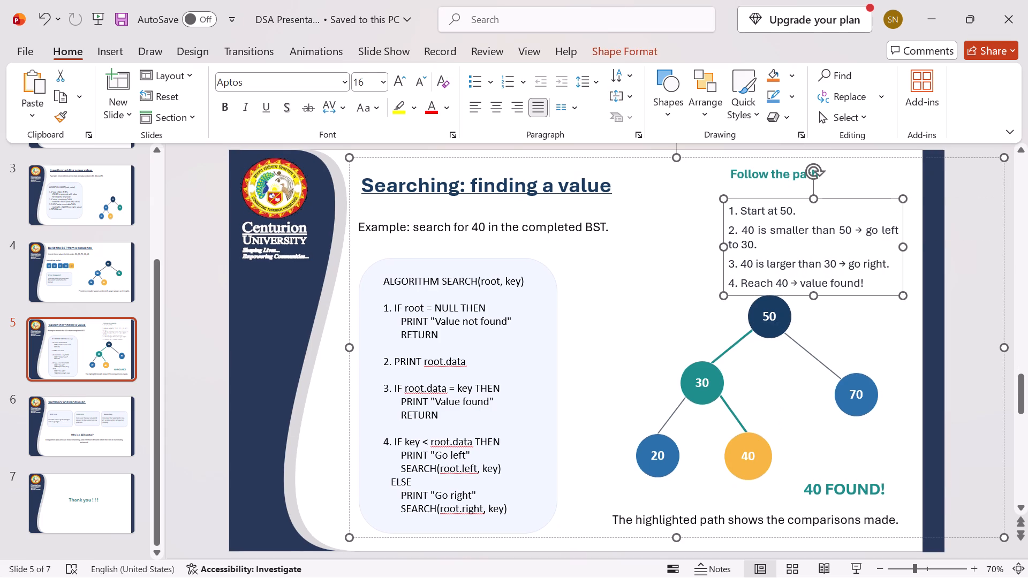
left_click(764, 180)
left_click_drag(845, 170, 842, 185)
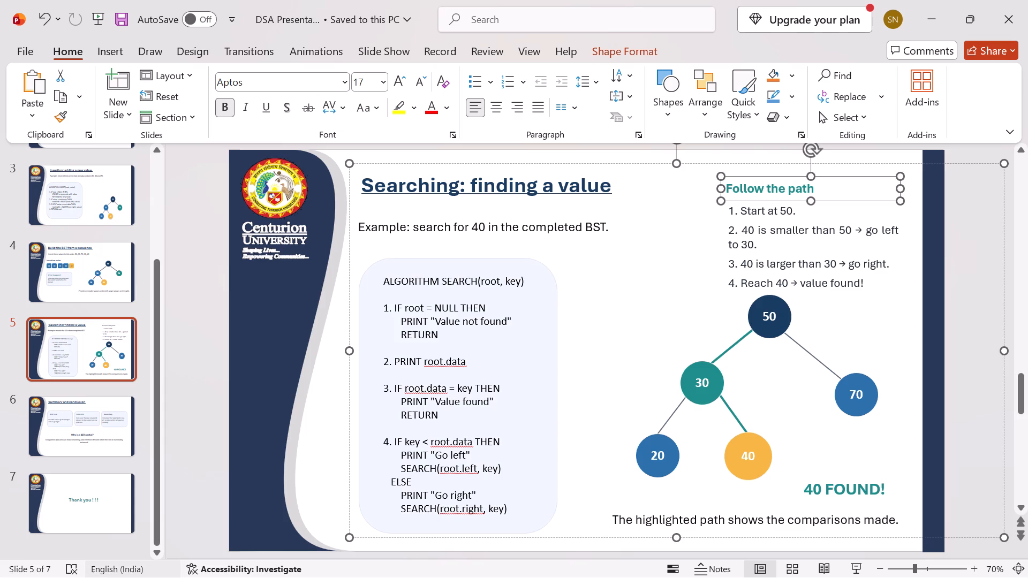
Delete the "Build the BST from a sequence" slide.
left_click(49, 428)
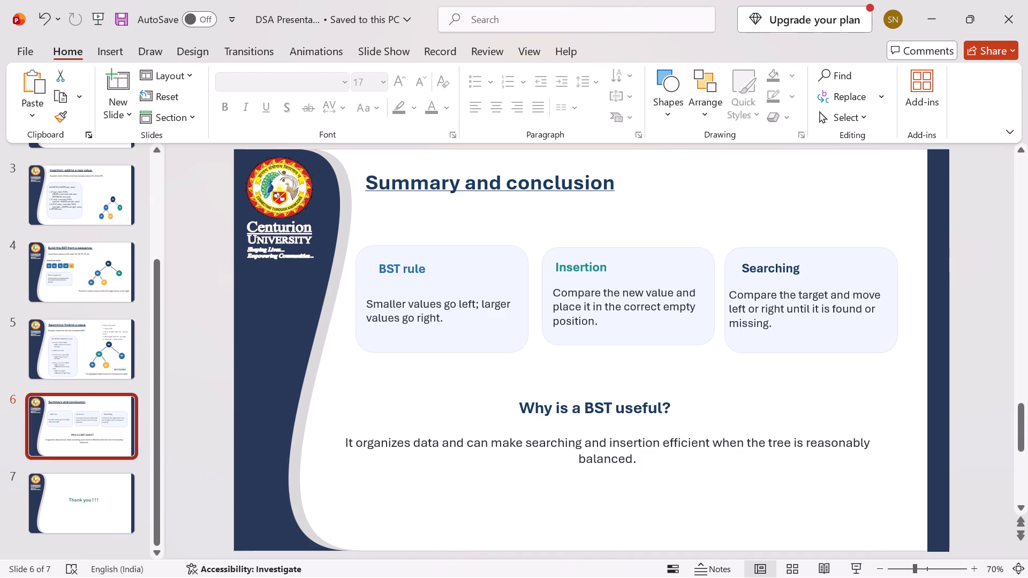
left_click(55, 276)
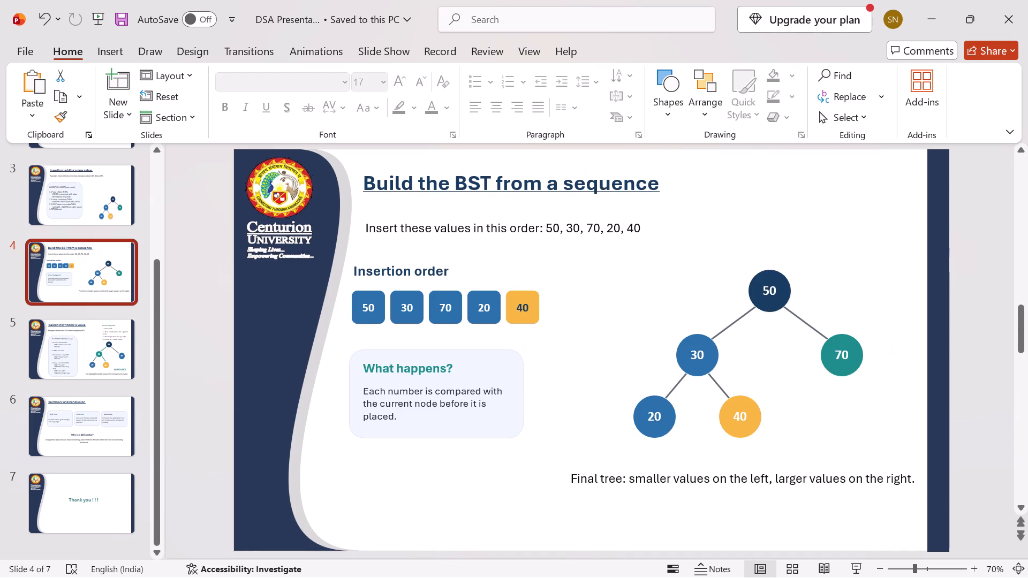
key("Delete")
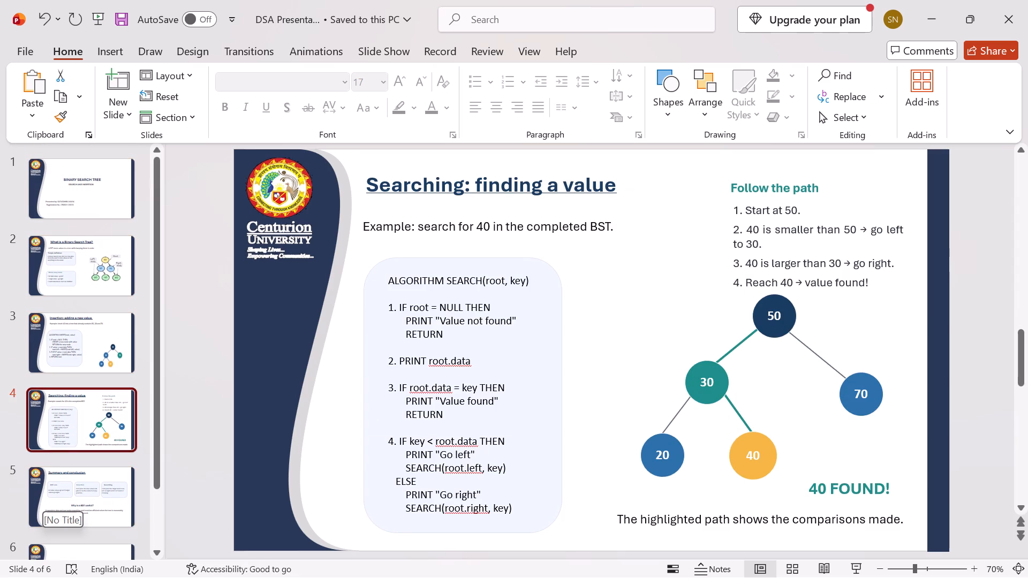
Save a copy of the presentation in the Downloads folder as "DSA Presentation NEW".
scroll(93, 446, "down", 4)
scroll(93, 446, "up", 4)
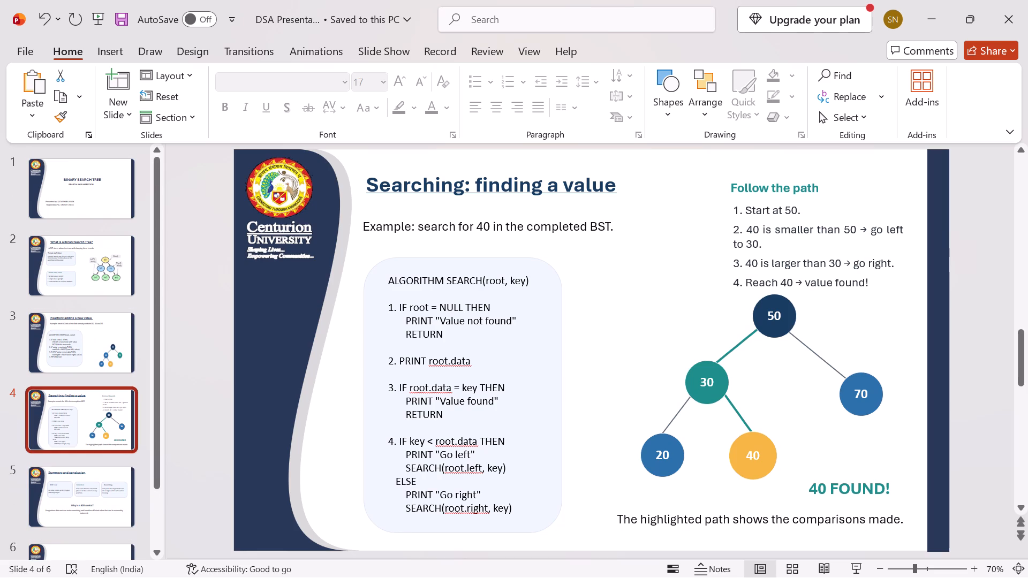
left_click(25, 50)
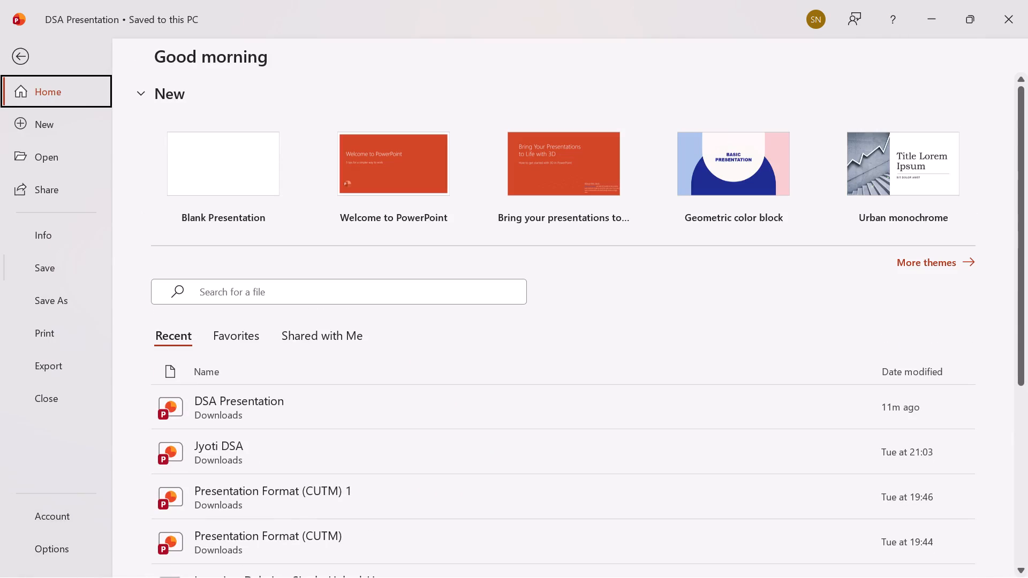
left_click(50, 301)
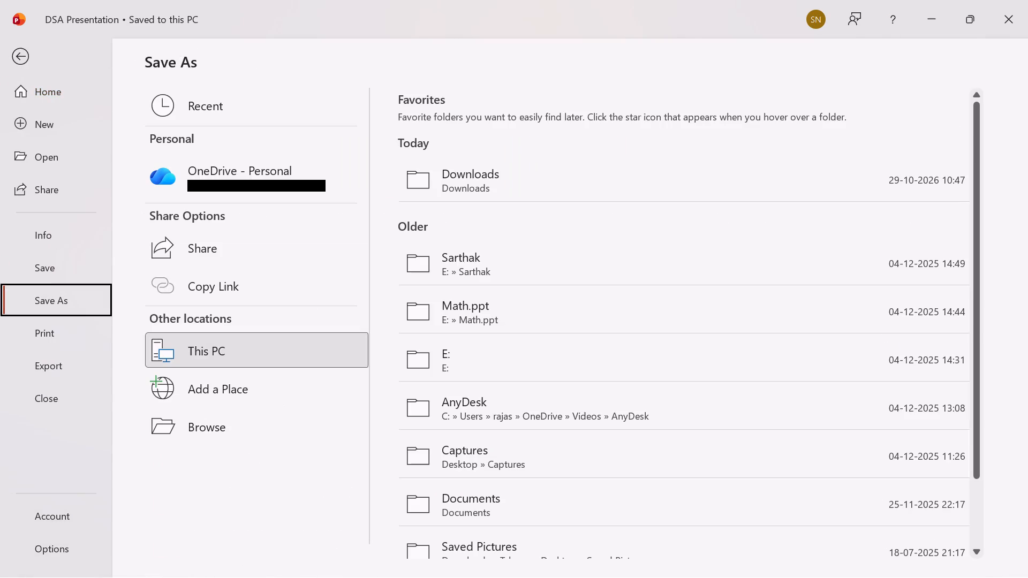
left_click(486, 174)
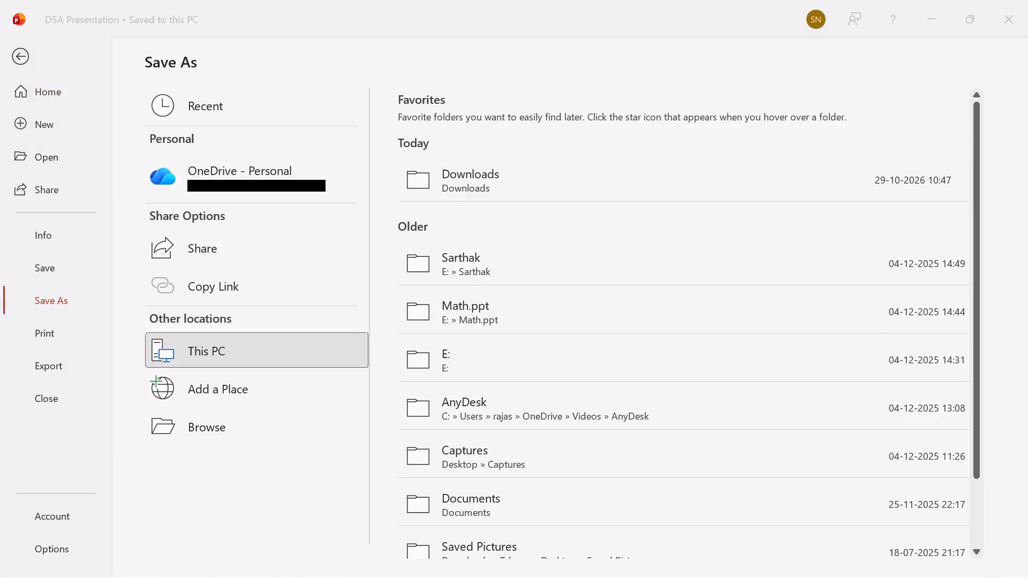
left_click(195, 264)
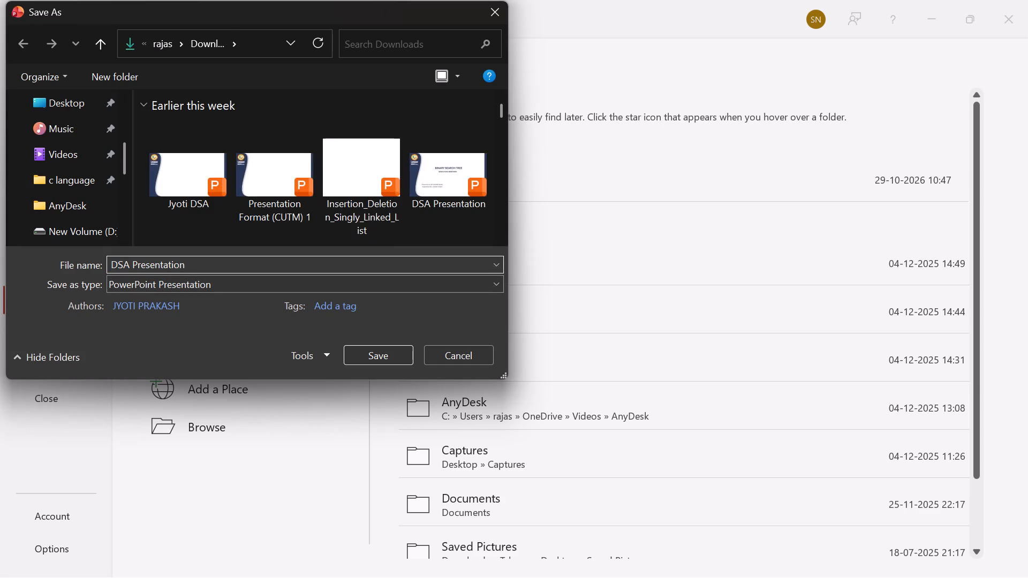
key("space")
key("BackSpace")
type("EW")
key("Return")
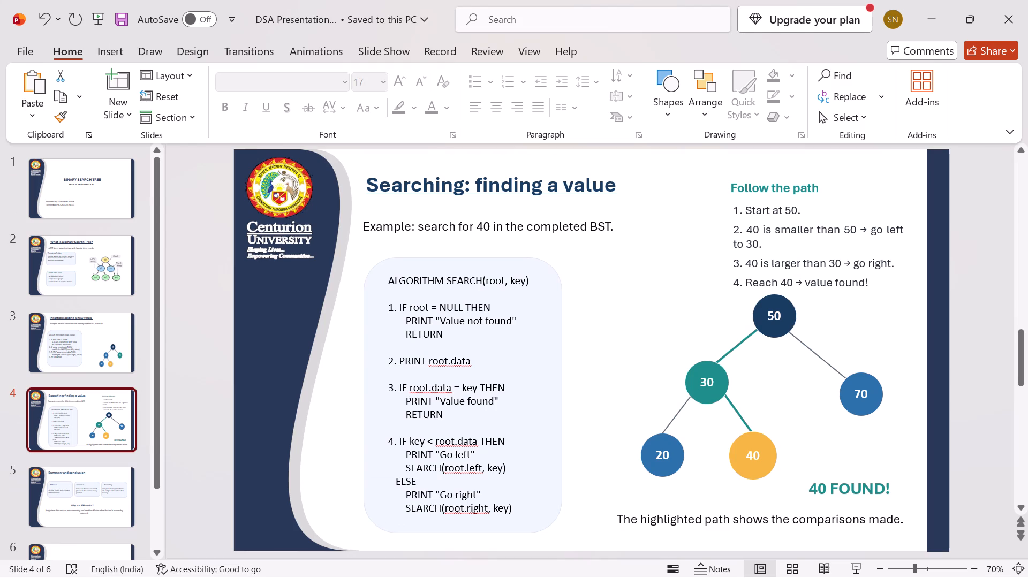
left_click(77, 349)
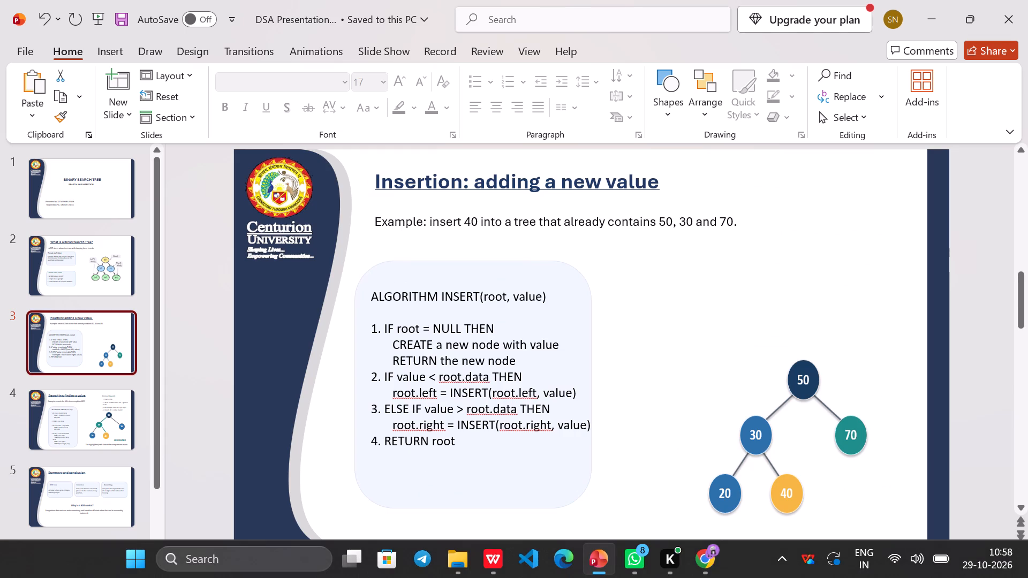
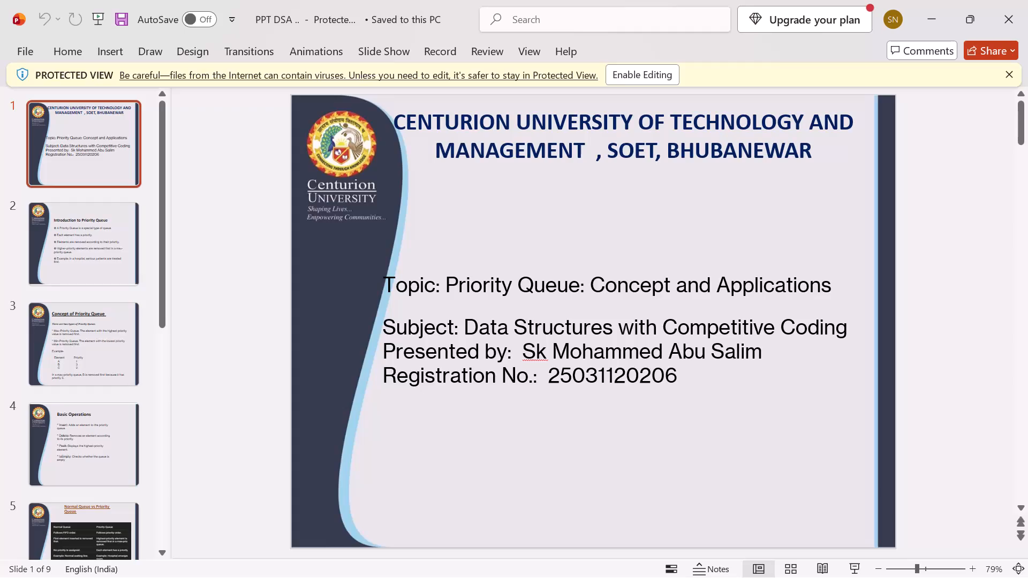
Skim the priority queue presentation's slides, from the concept slide through the conclusion and back to the title slide.
left_click(56, 229)
left_click(73, 370)
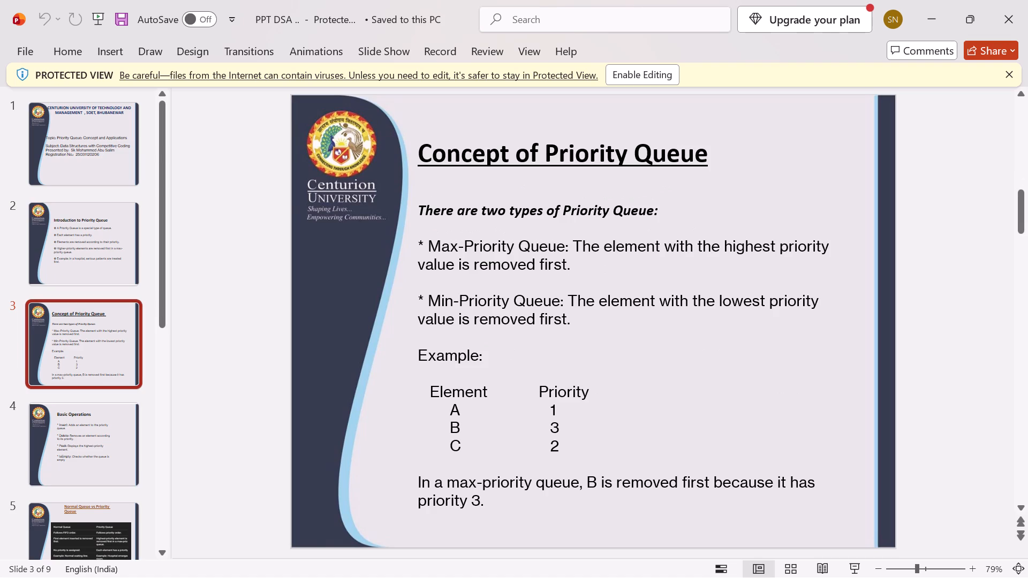
left_click(78, 417)
scroll(78, 417, "down", 4)
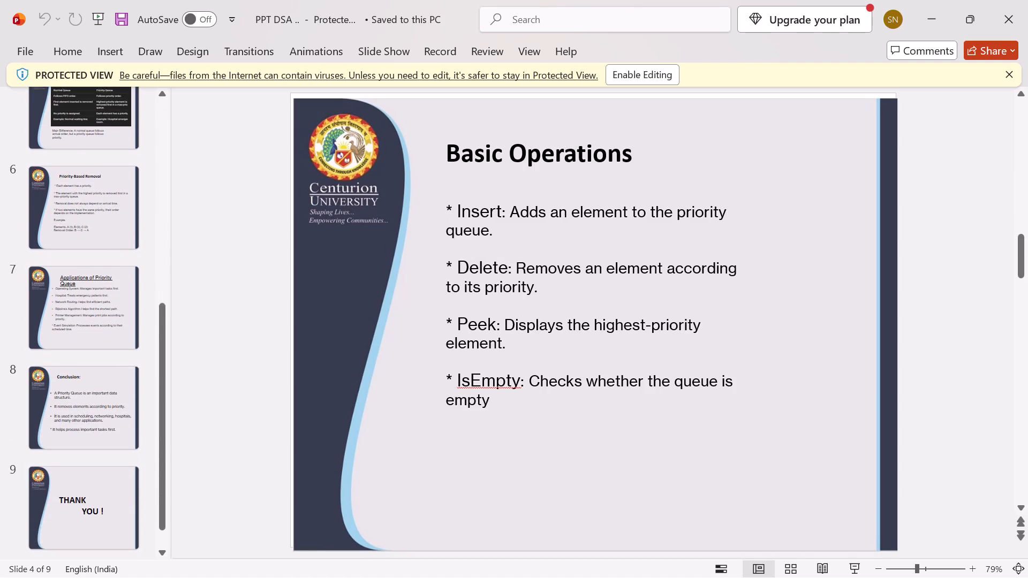
scroll(78, 417, "down", 2)
left_click(78, 417)
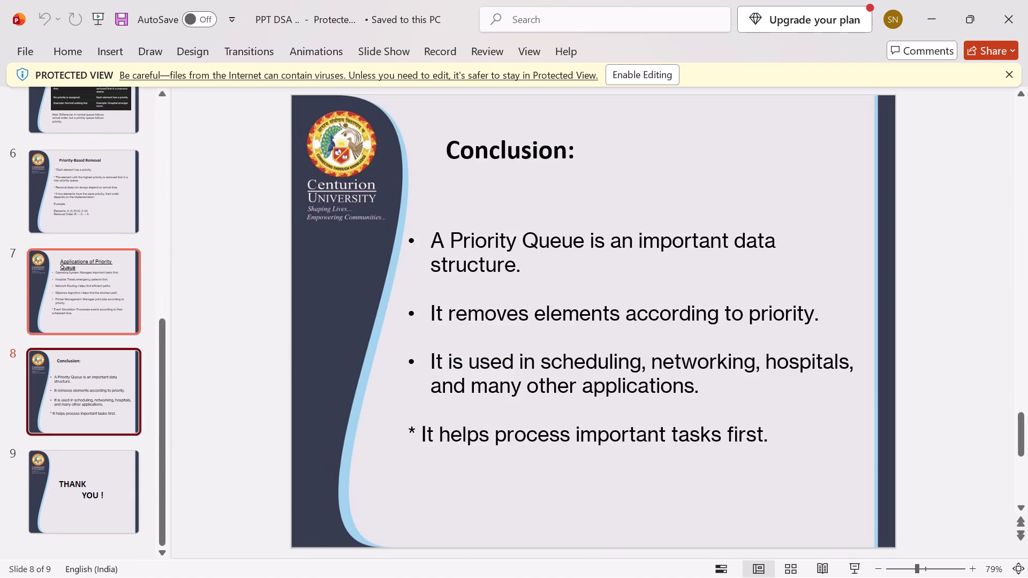
left_click(73, 300)
left_click(71, 206)
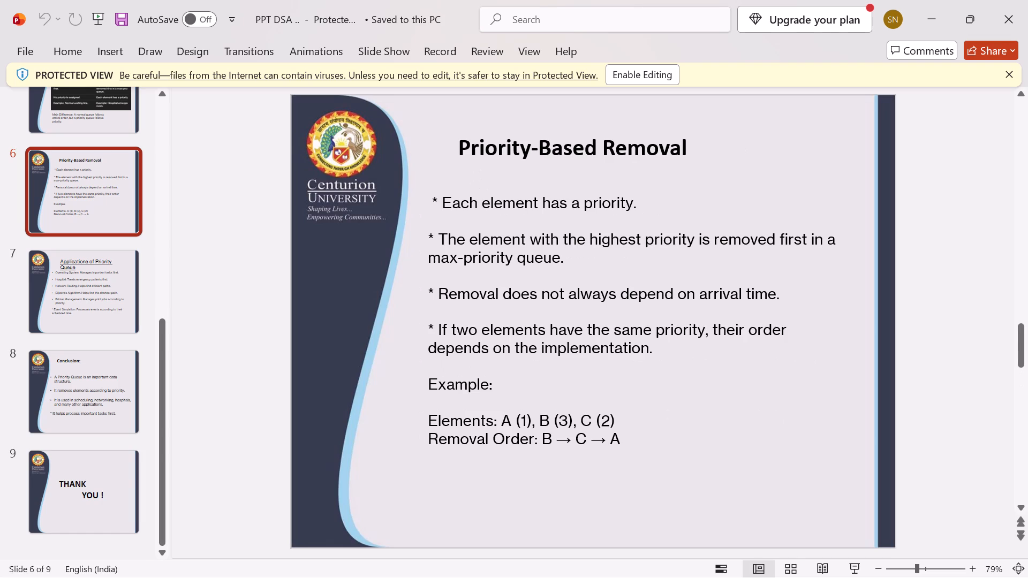
scroll(71, 206, "up", 8)
left_click(44, 155)
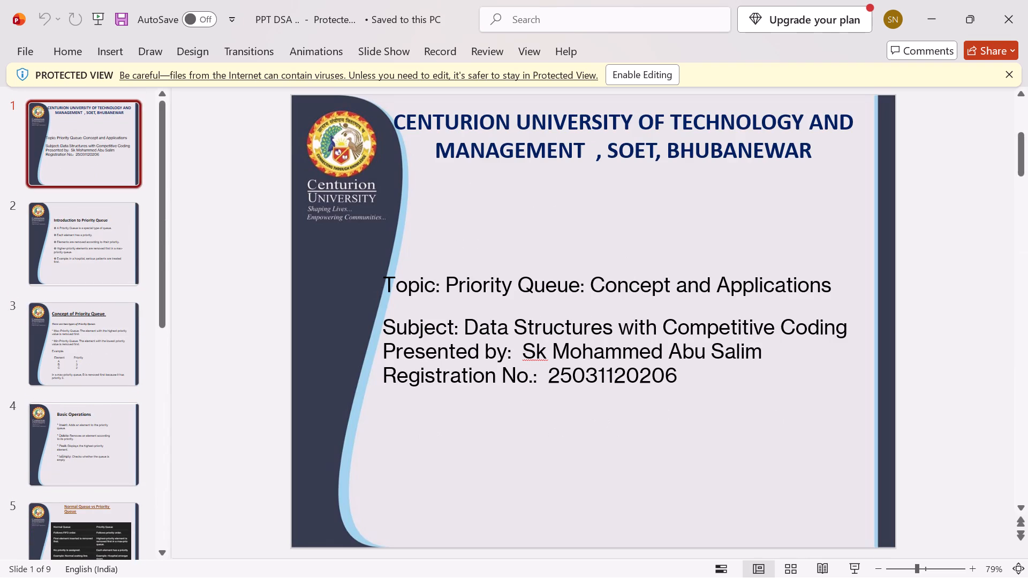
Read the priority queue slides in order, from the title slide through "Priority-Based Removal".
left_click(573, 331)
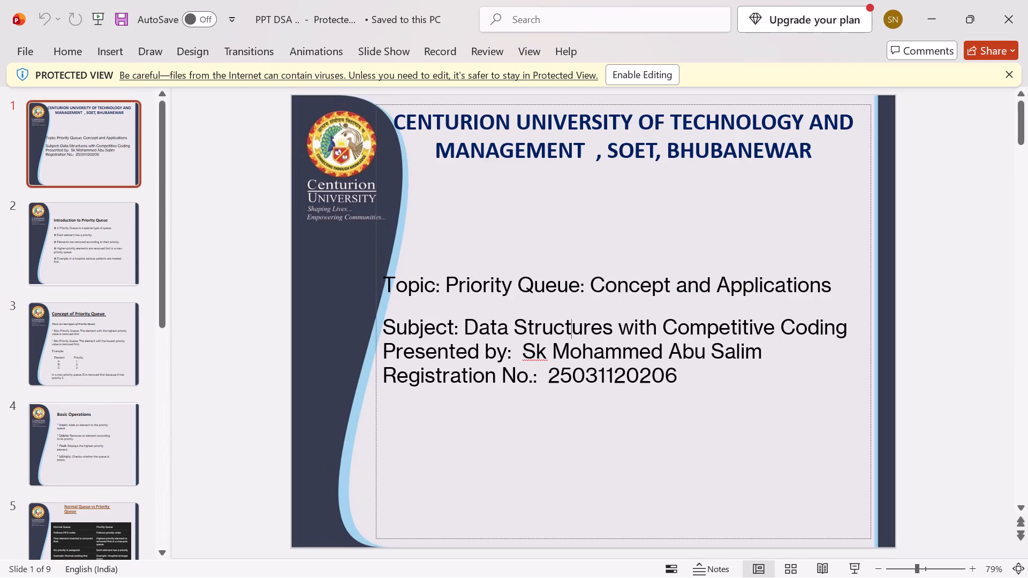
left_click(696, 310)
left_click(456, 333)
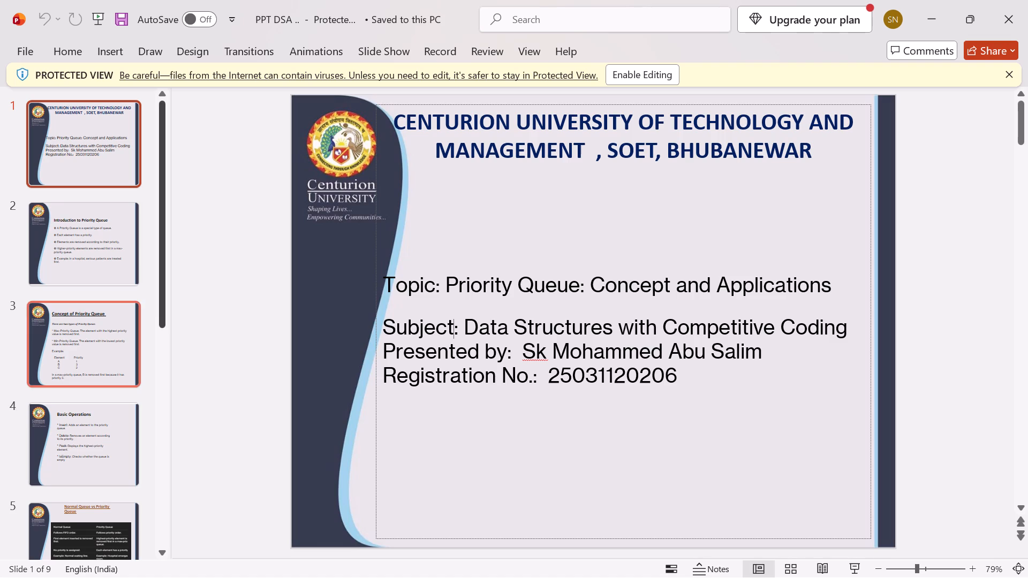
left_click(78, 238)
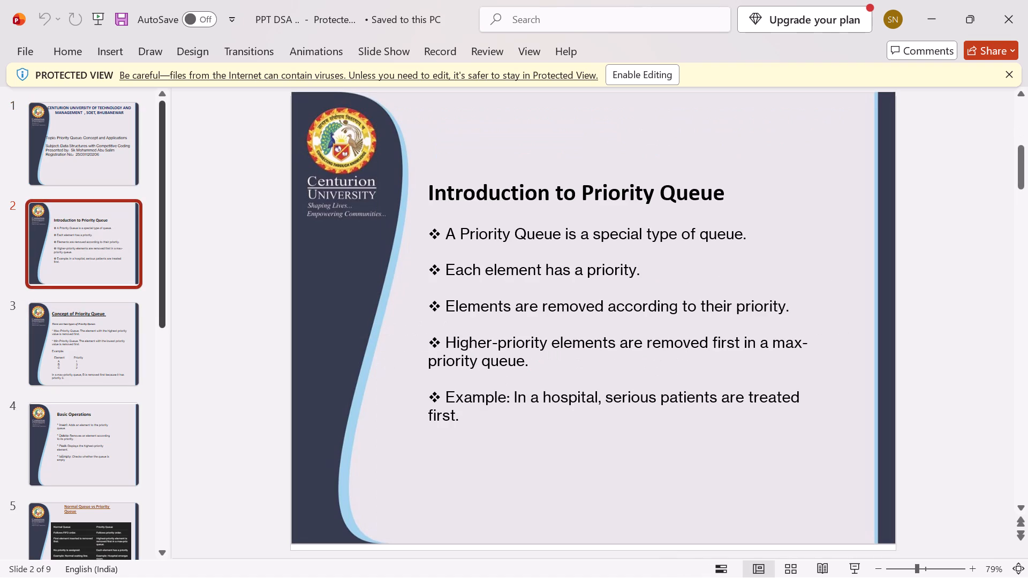
left_click(72, 330)
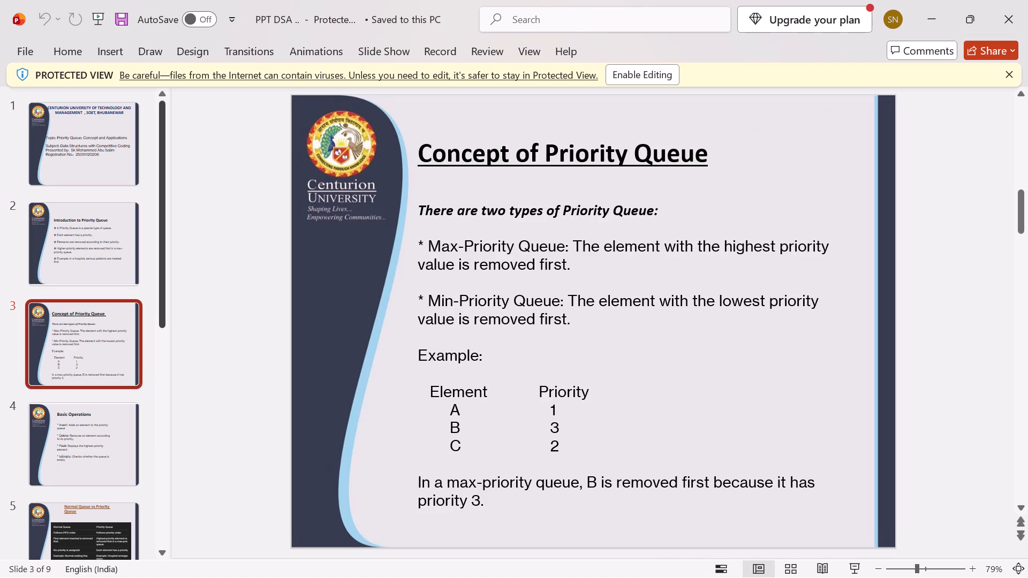
left_click(61, 454)
scroll(61, 454, "down", 1)
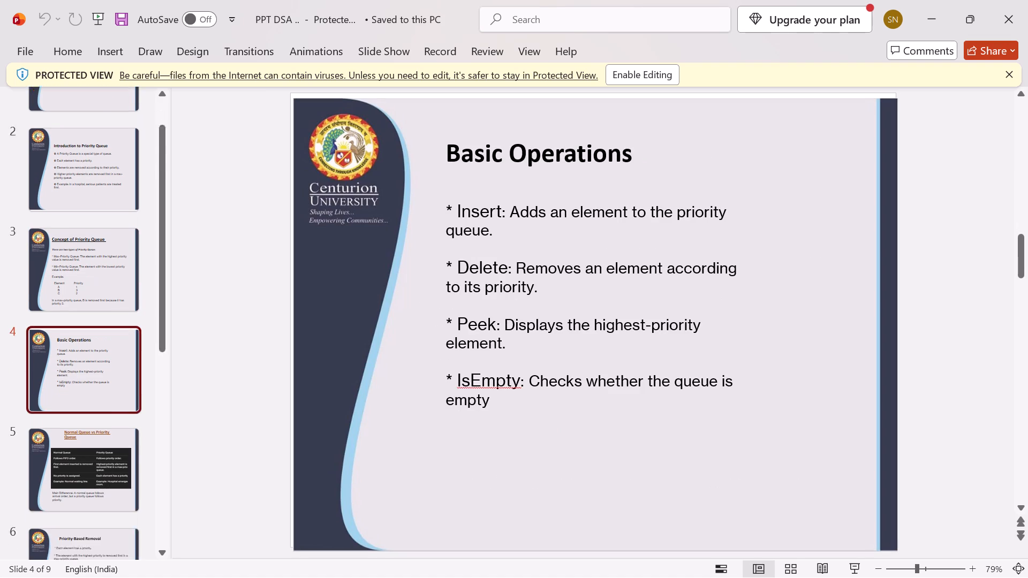
scroll(61, 454, "down", 2)
left_click(78, 393)
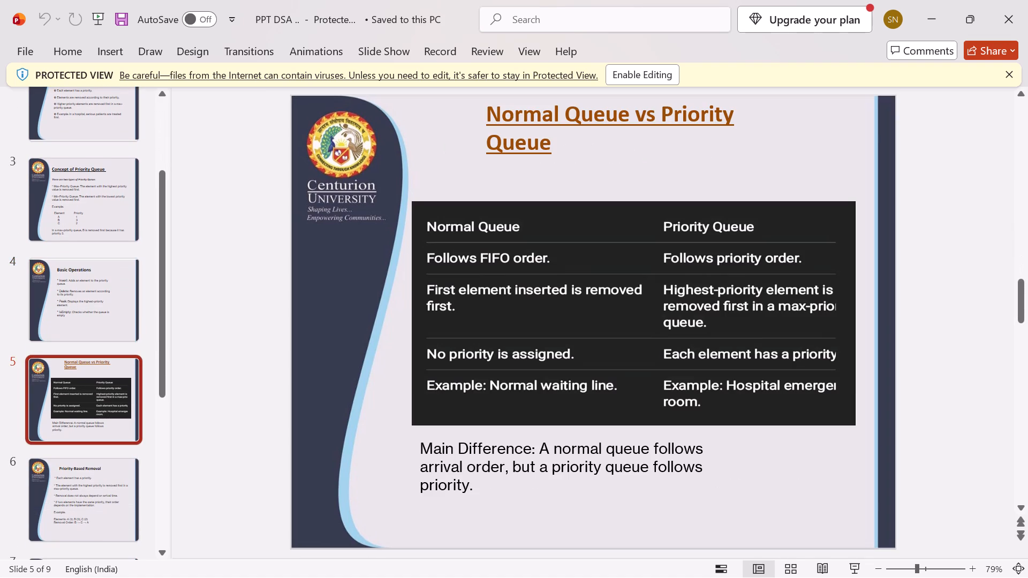
left_click(126, 362)
scroll(126, 362, "down", 1)
left_click(80, 339)
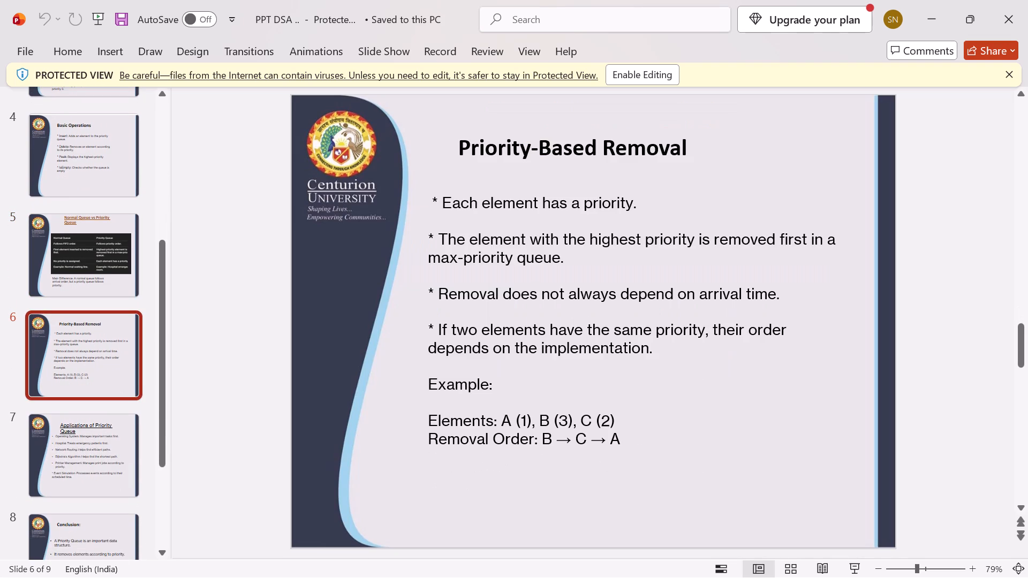
Go through the priority queue slides again from the title slide to "Applications of Priority Queue".
scroll(80, 339, "up", 4)
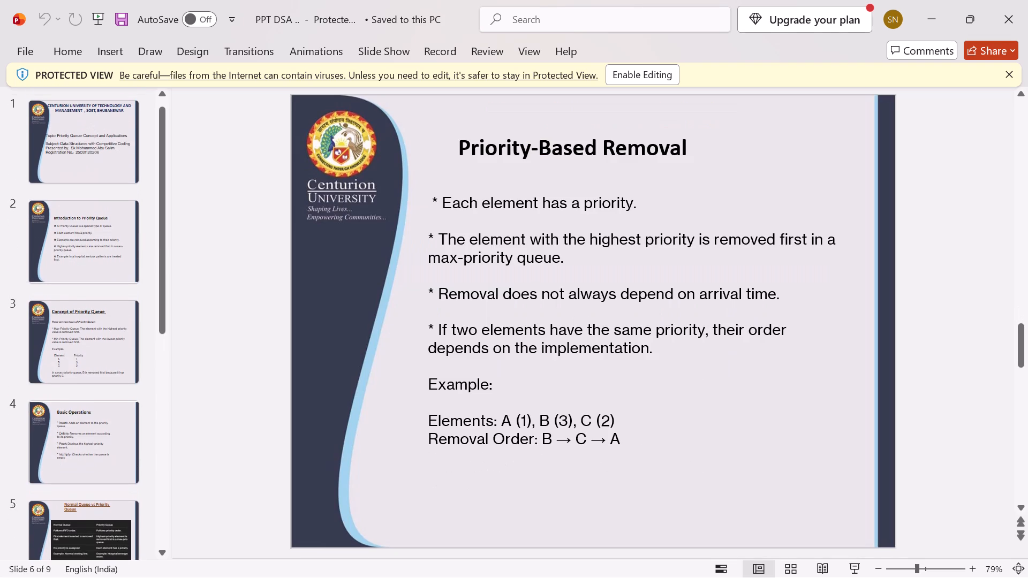
scroll(80, 339, "up", 5)
left_click(72, 163)
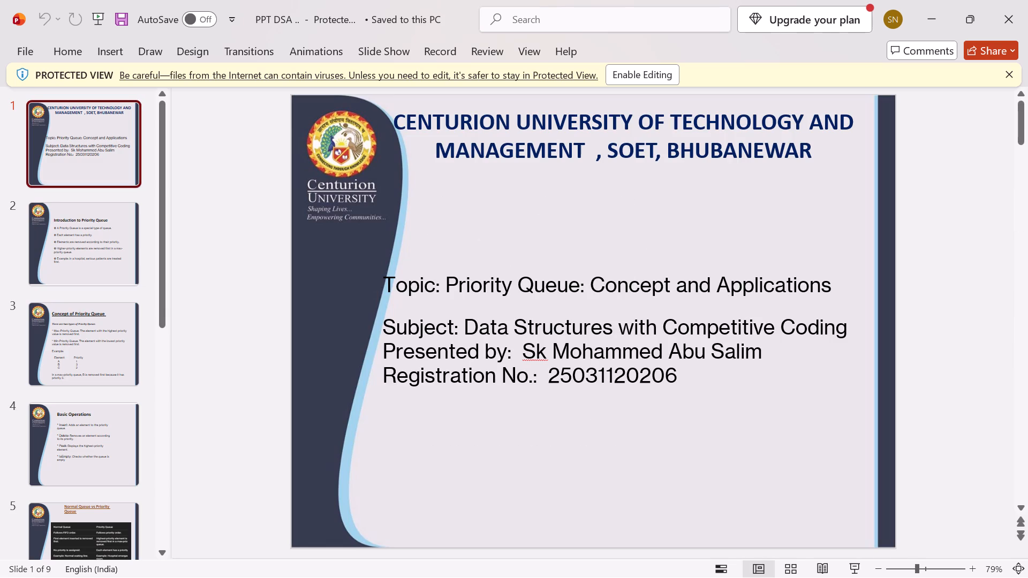
left_click(92, 334)
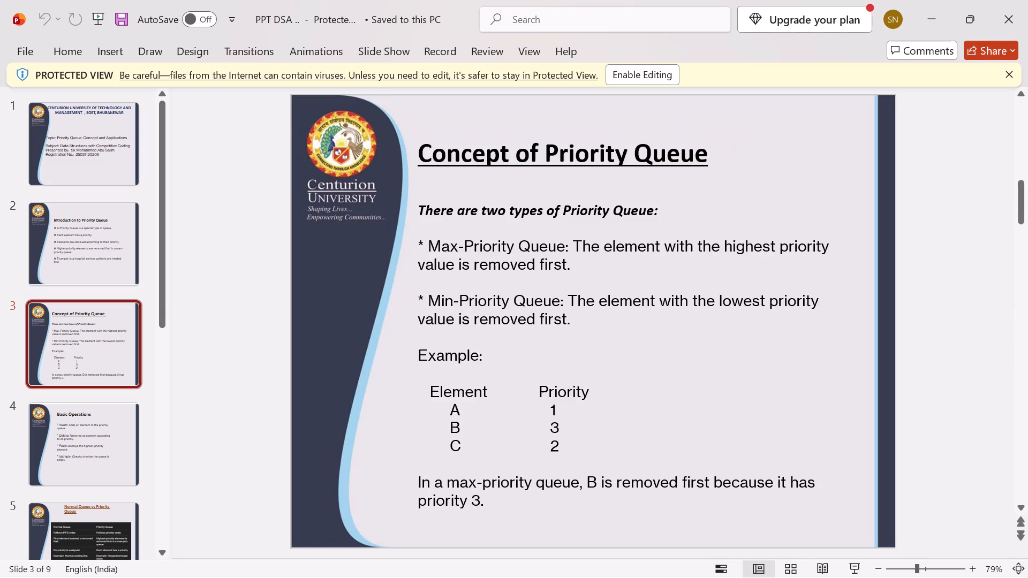
left_click(59, 459)
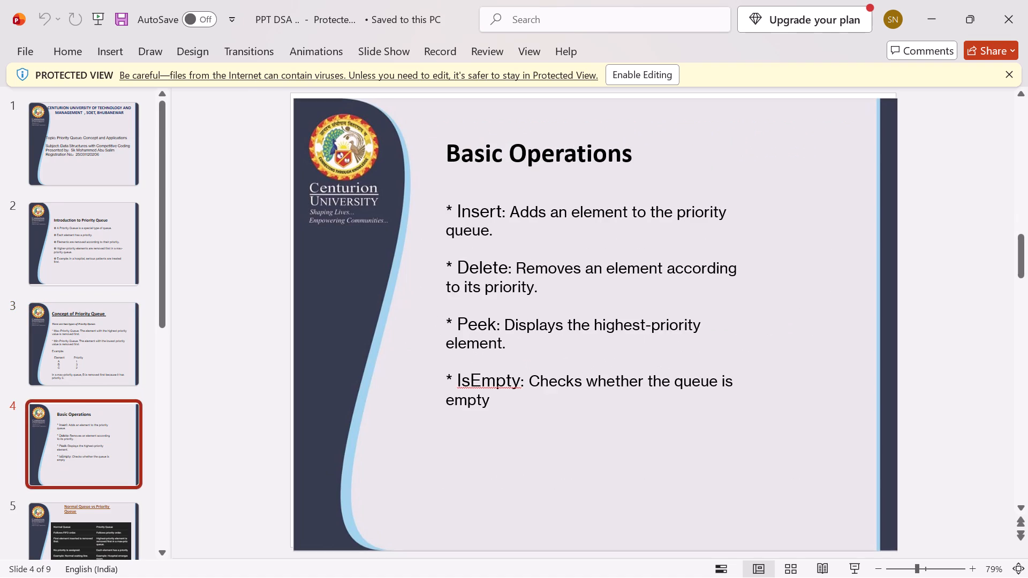
scroll(59, 459, "down", 2)
left_click(77, 282)
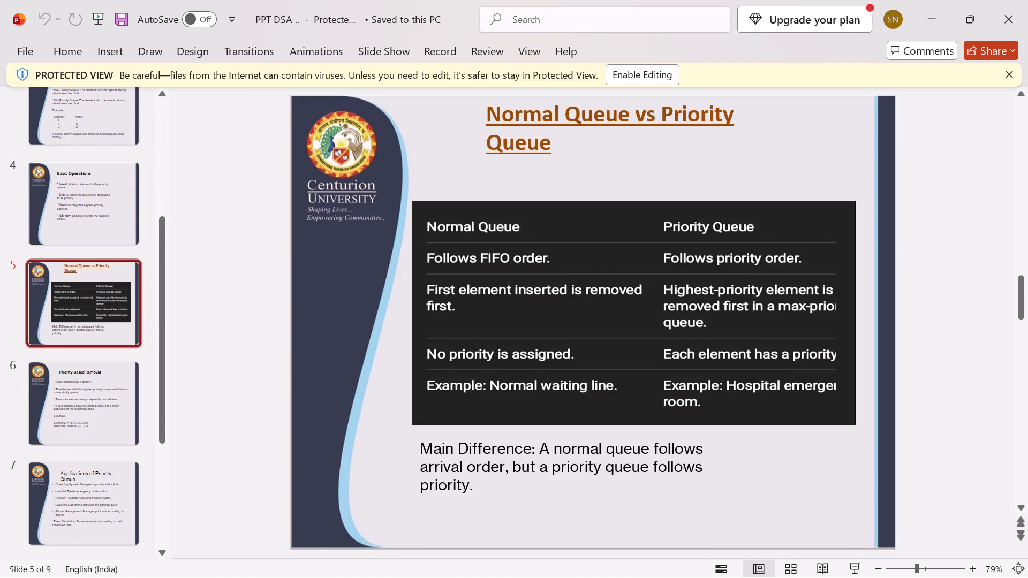
left_click(74, 395)
scroll(74, 395, "down", 1)
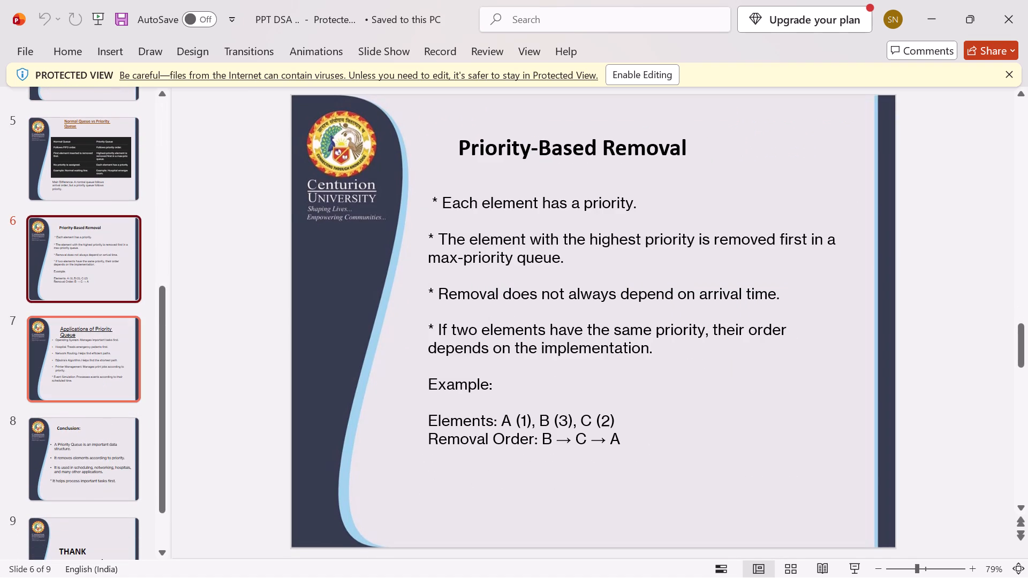
left_click(75, 377)
Enable editing for the priority queue presentation and delete its "Priority-Based Removal" slide.
left_click(59, 240)
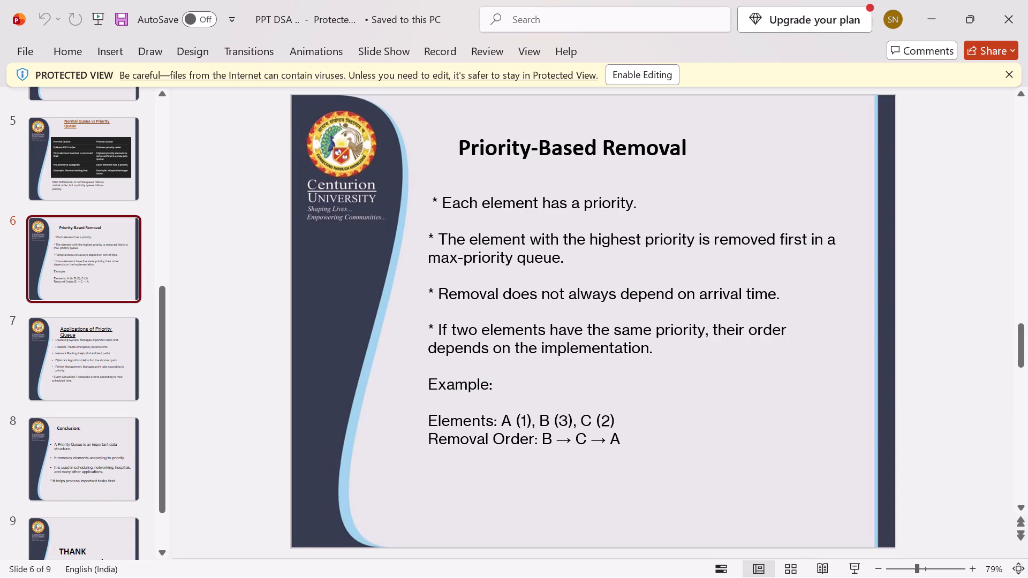
left_click(66, 253)
key("Delete")
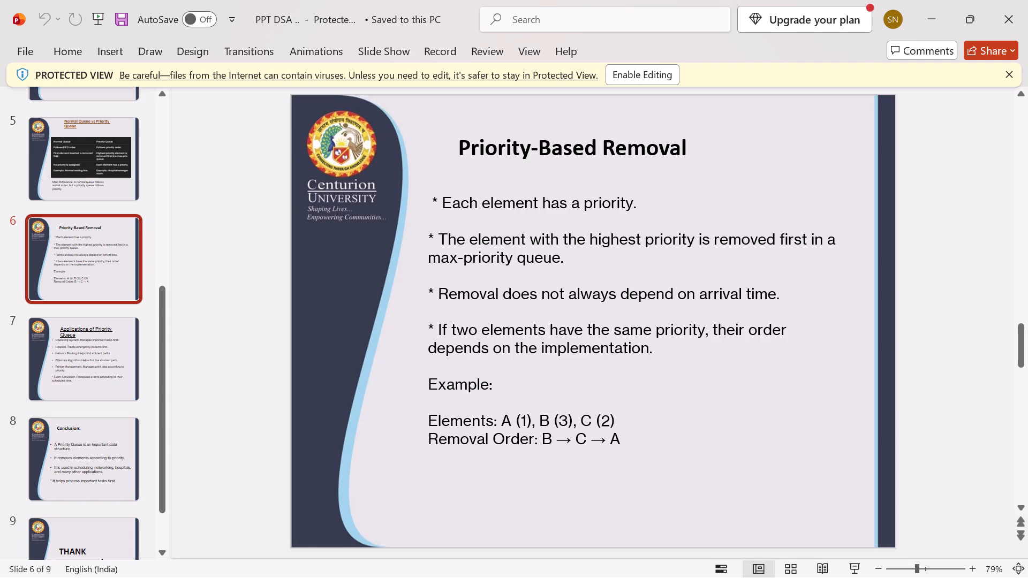
left_click(630, 76)
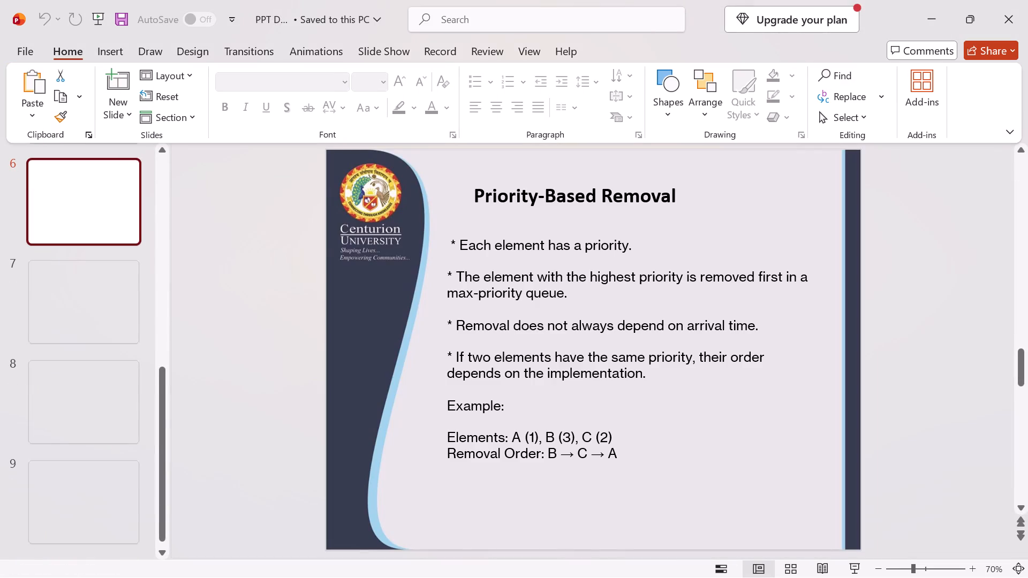
left_click(70, 412)
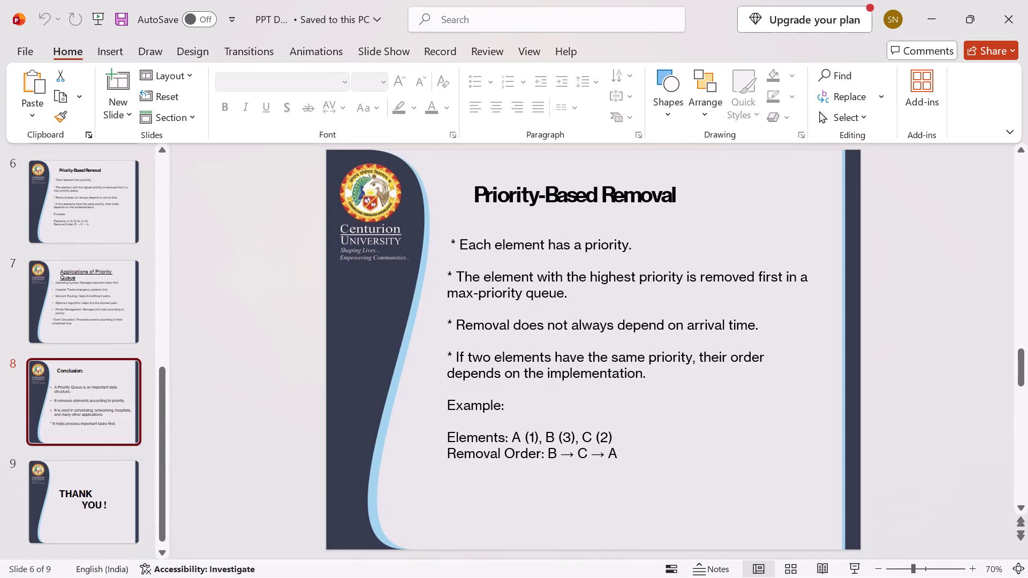
scroll(70, 412, "up", 1)
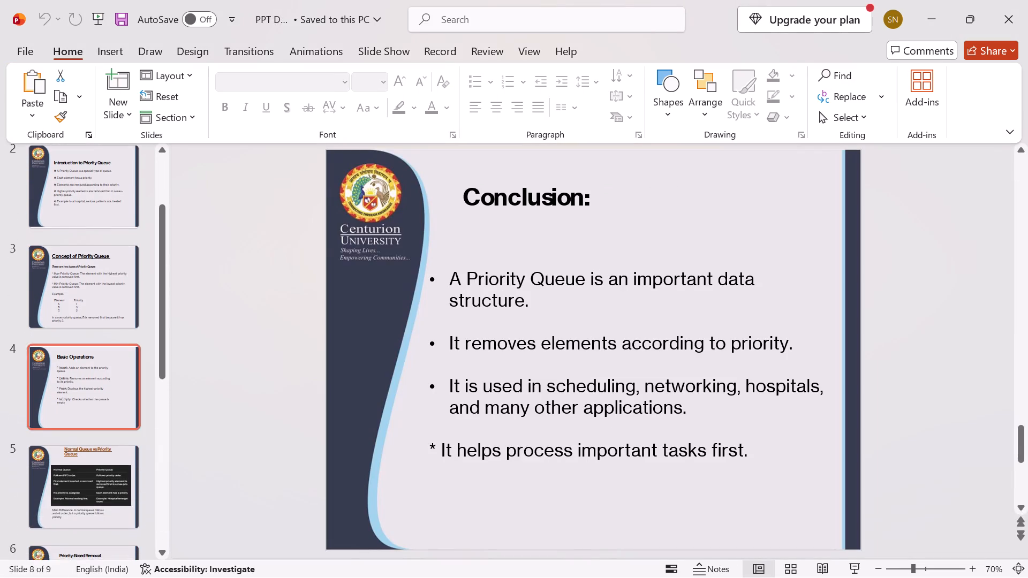
scroll(70, 412, "down", 1)
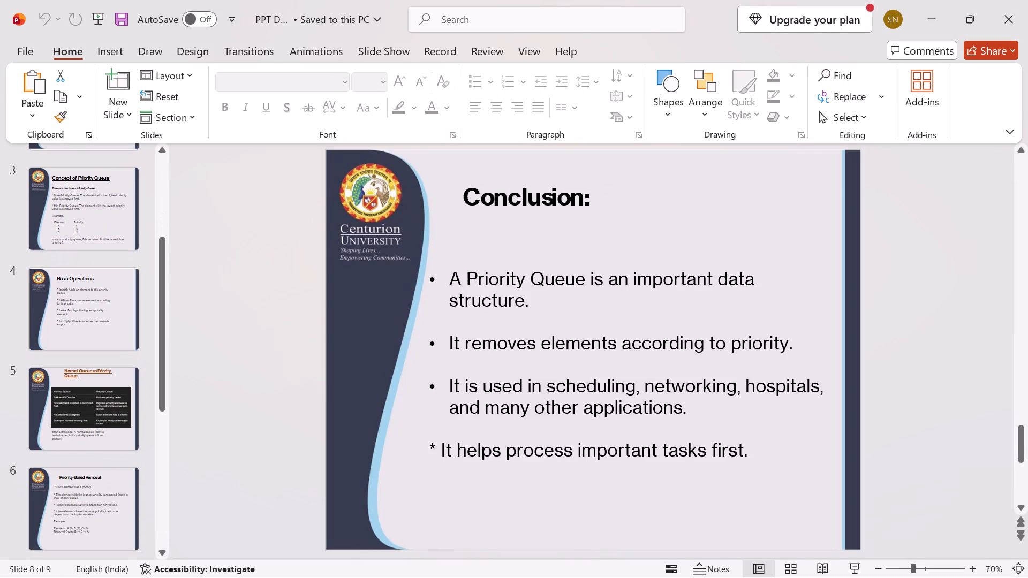
scroll(70, 412, "down", 2)
left_click(70, 412)
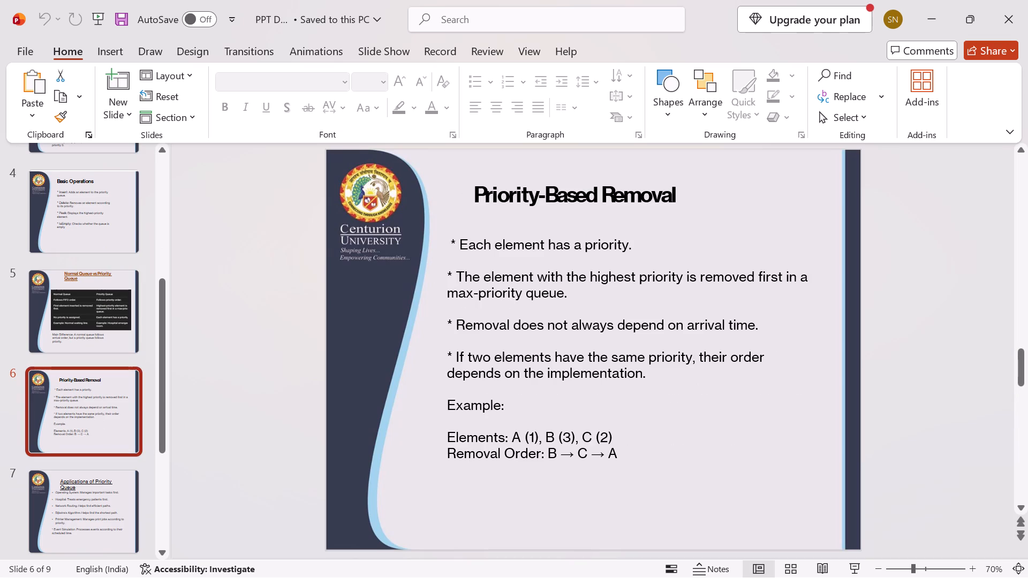
key("Delete")
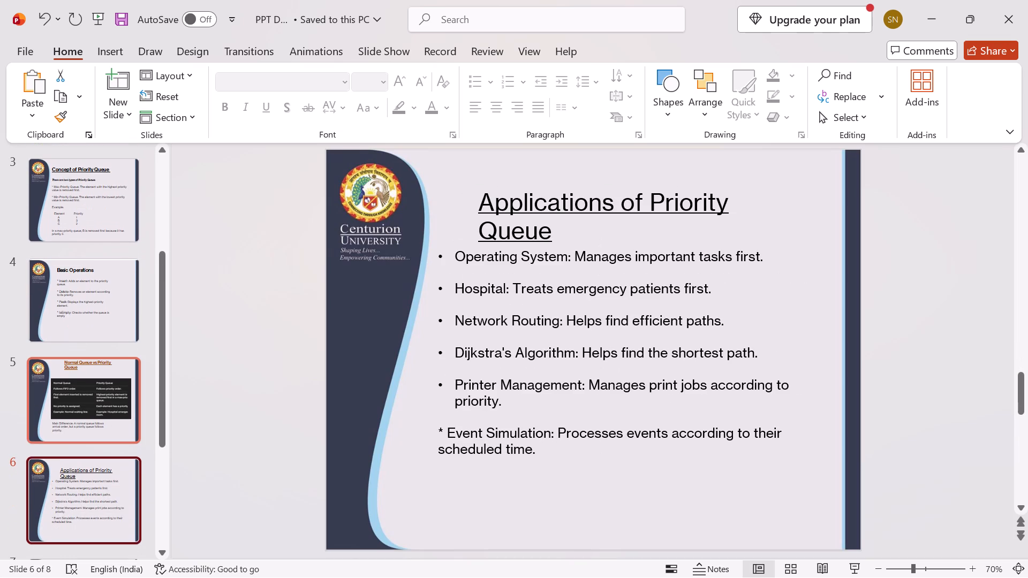
Look over the order of the remaining slides in the priority queue presentation.
scroll(43, 402, "down", 1)
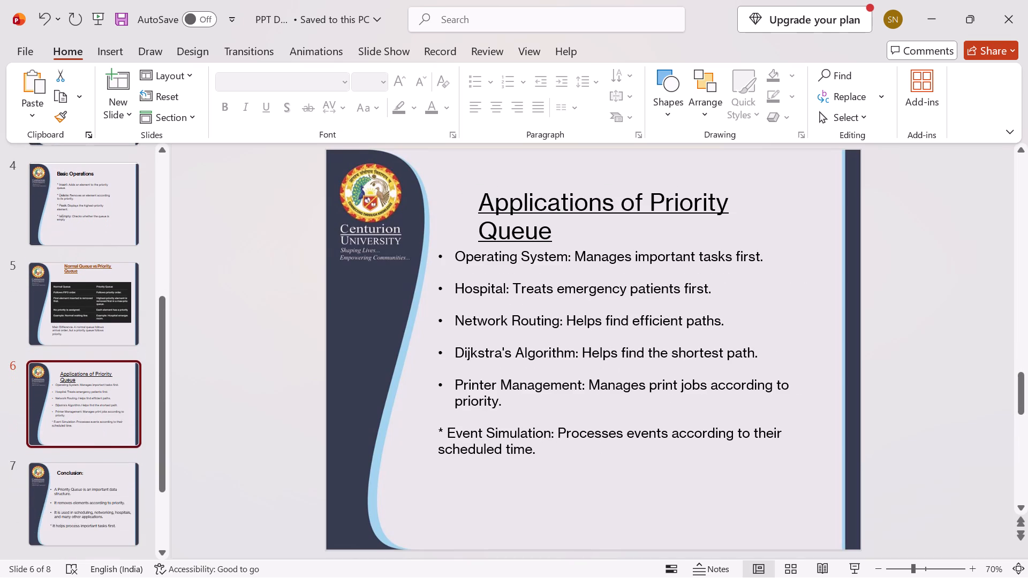
scroll(43, 402, "down", 1)
scroll(43, 402, "up", 4)
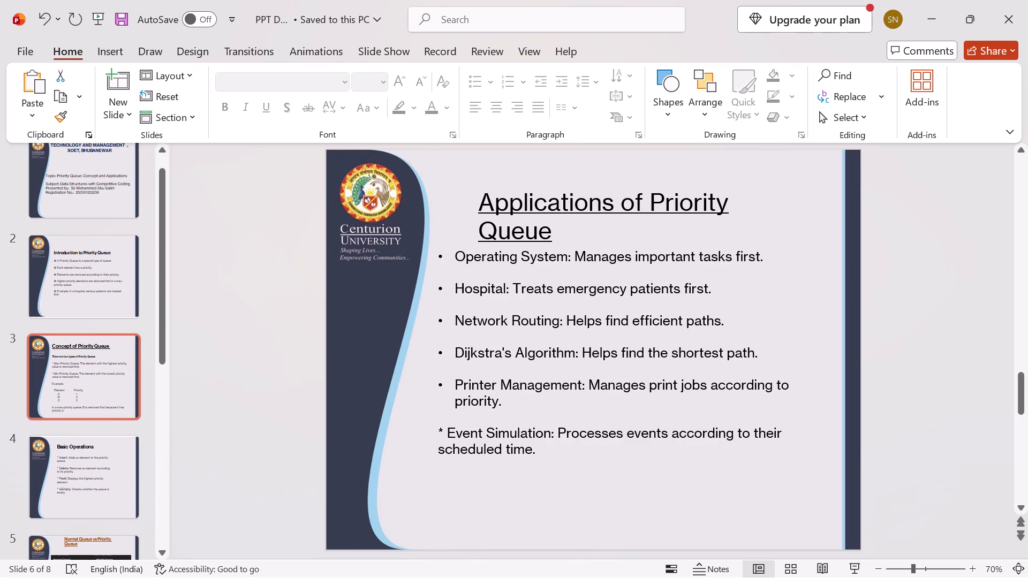
scroll(43, 402, "up", 2)
scroll(43, 402, "down", 3)
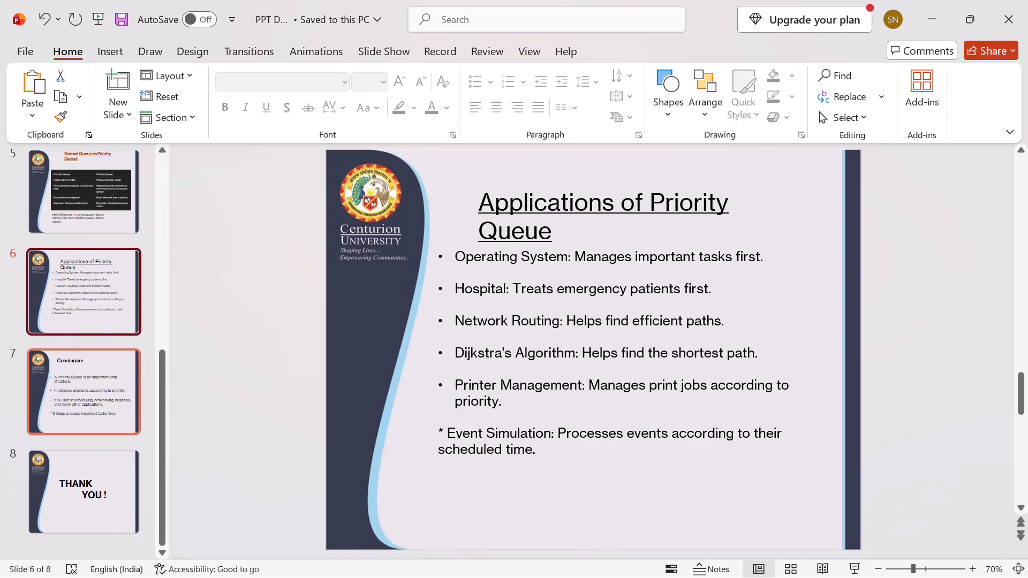
scroll(43, 402, "down", 1)
scroll(43, 402, "up", 1)
scroll(43, 402, "down", 1)
Review the priority queue slides backwards from "Conclusion" to "Introduction to Priority Queue", and look over the remaining slides.
left_click(85, 372)
left_click(71, 281)
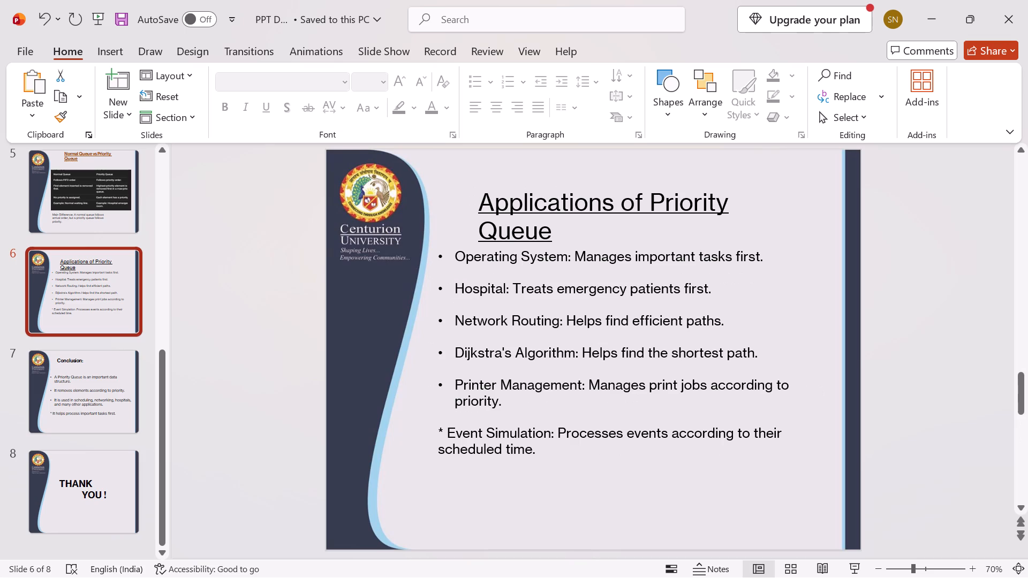
scroll(71, 281, "up", 1)
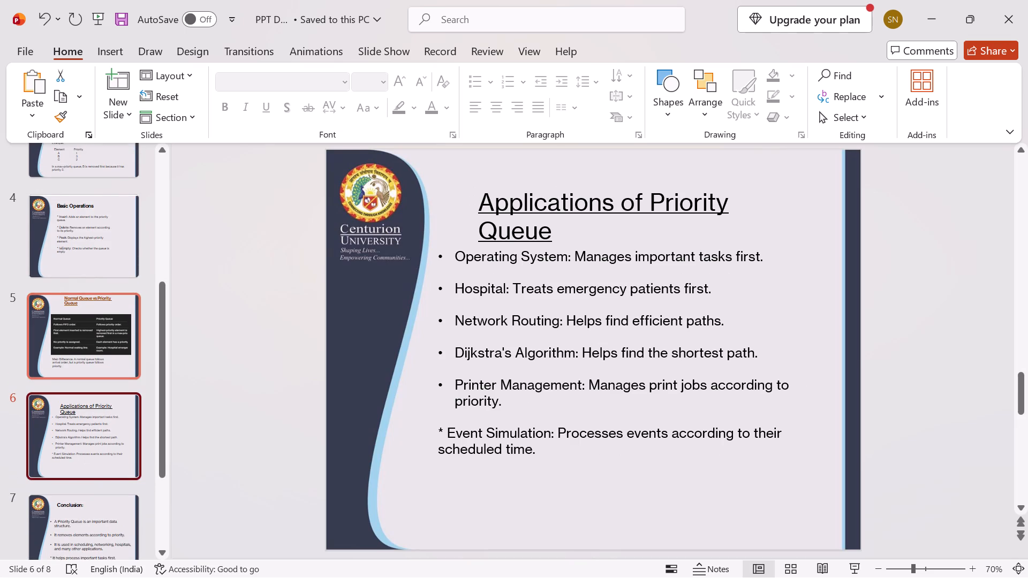
left_click(61, 326)
left_click(66, 260)
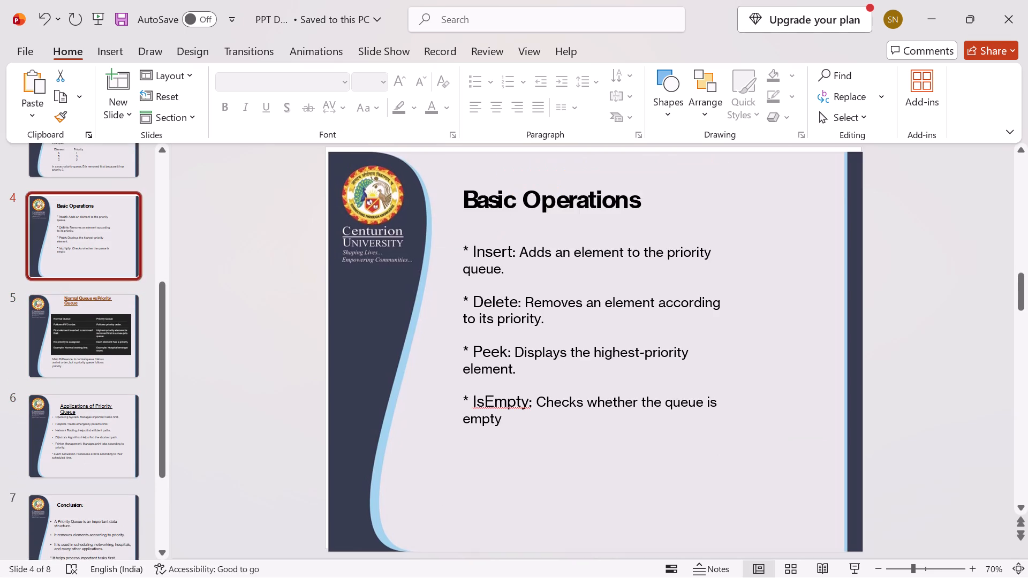
scroll(66, 260, "up", 1)
left_click(63, 331)
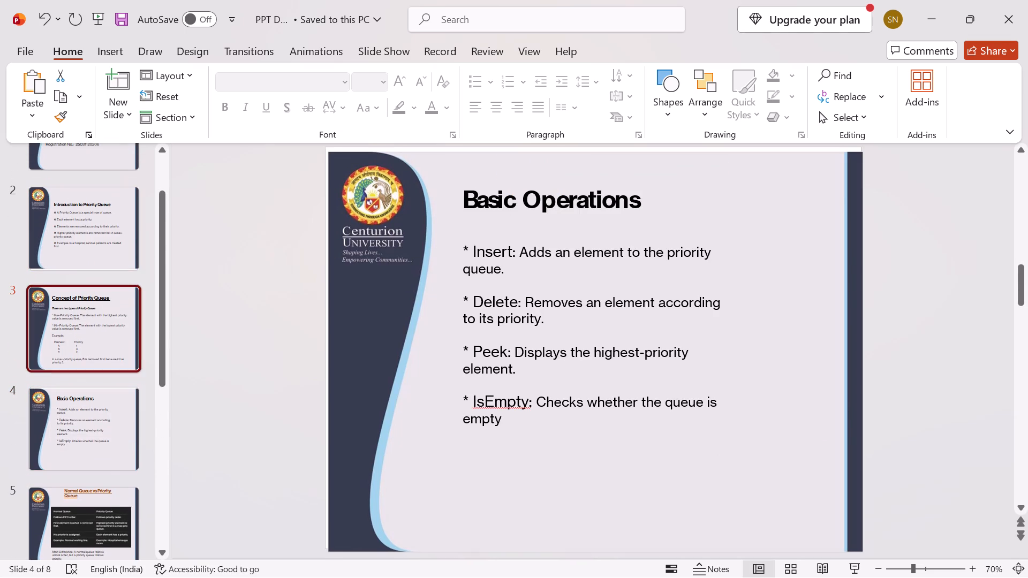
left_click(75, 244)
scroll(75, 244, "up", 1)
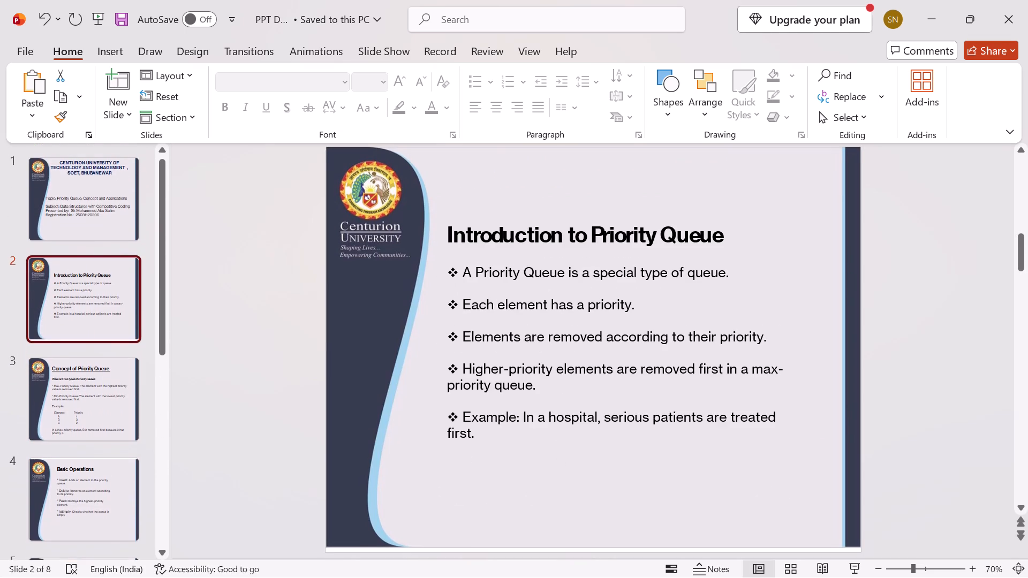
scroll(75, 244, "up", 1)
scroll(75, 244, "down", 14)
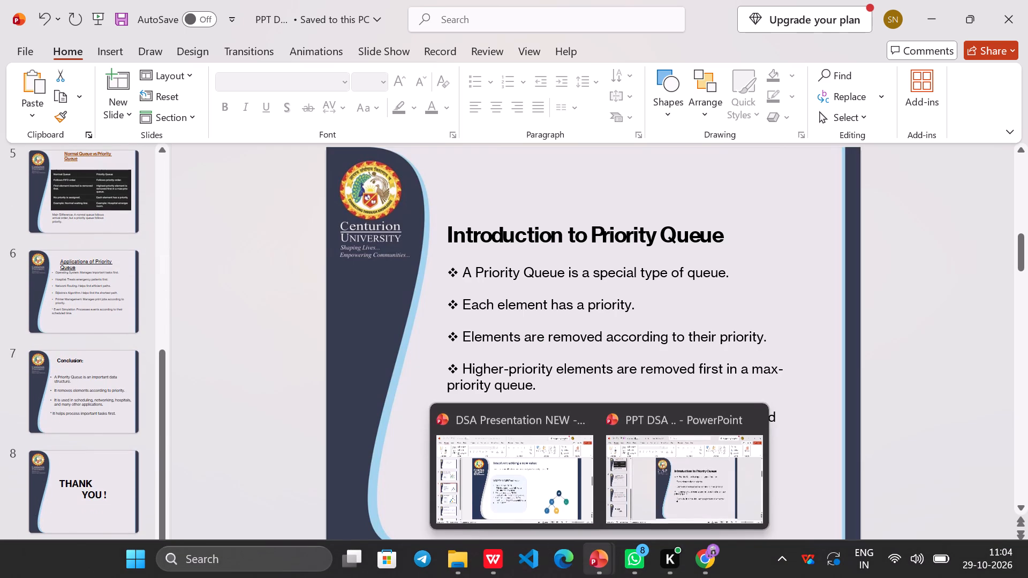
Switch to the "DSA Presentation NEW" file and review its slides from the BST definition to "Summary and conclusion".
left_click(524, 497)
left_click(102, 262)
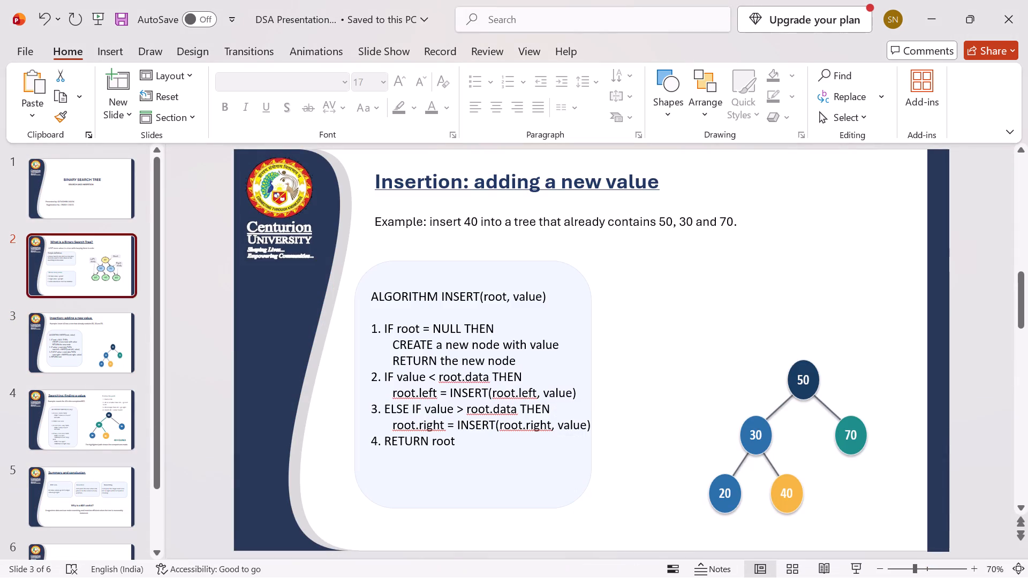
left_click(80, 327)
left_click(57, 421)
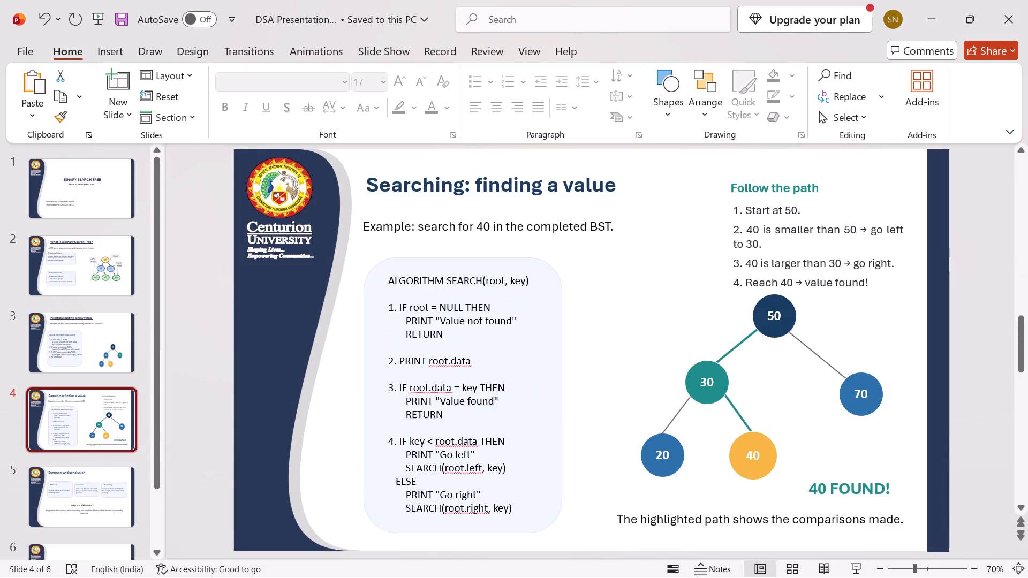
left_click(46, 505)
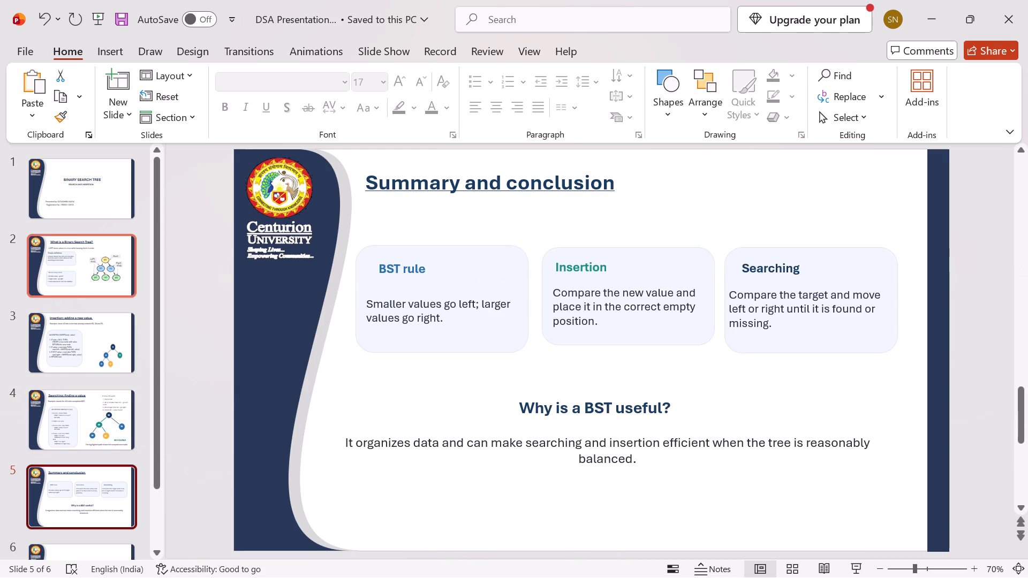